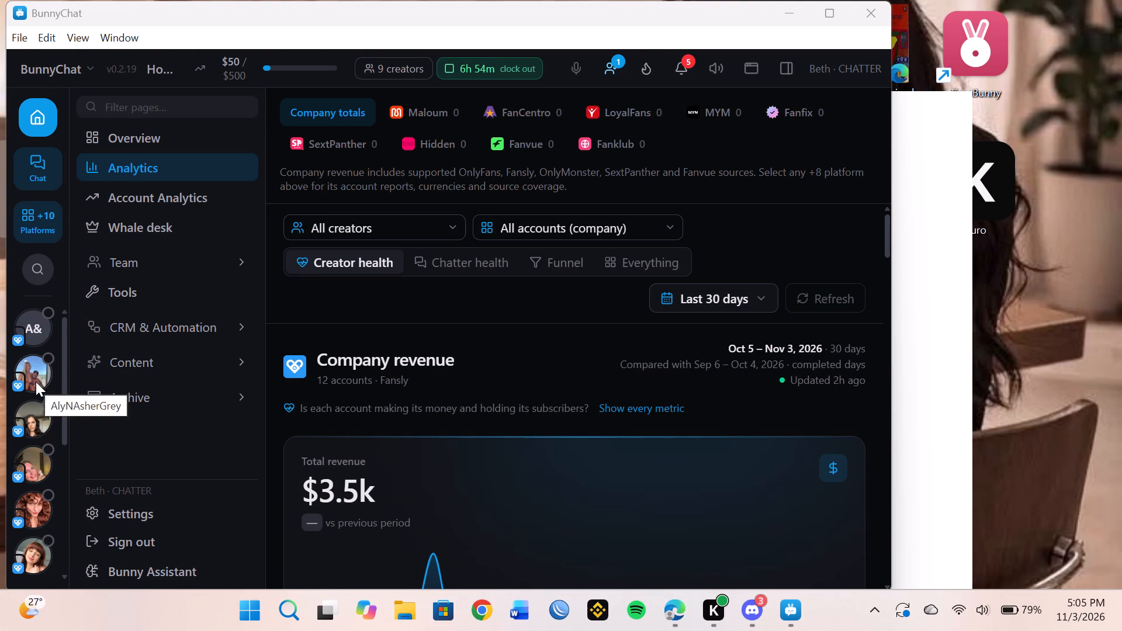
{"action": "left_click", "coordinate": [37, 416]}
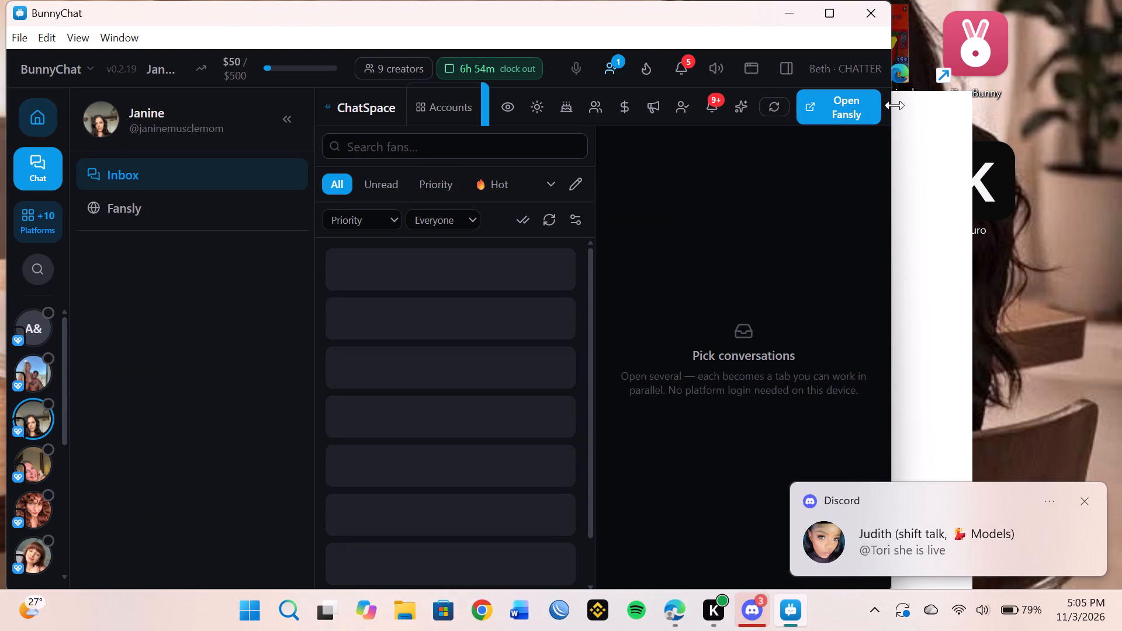
{"action": "left_click", "coordinate": [818, 114]}
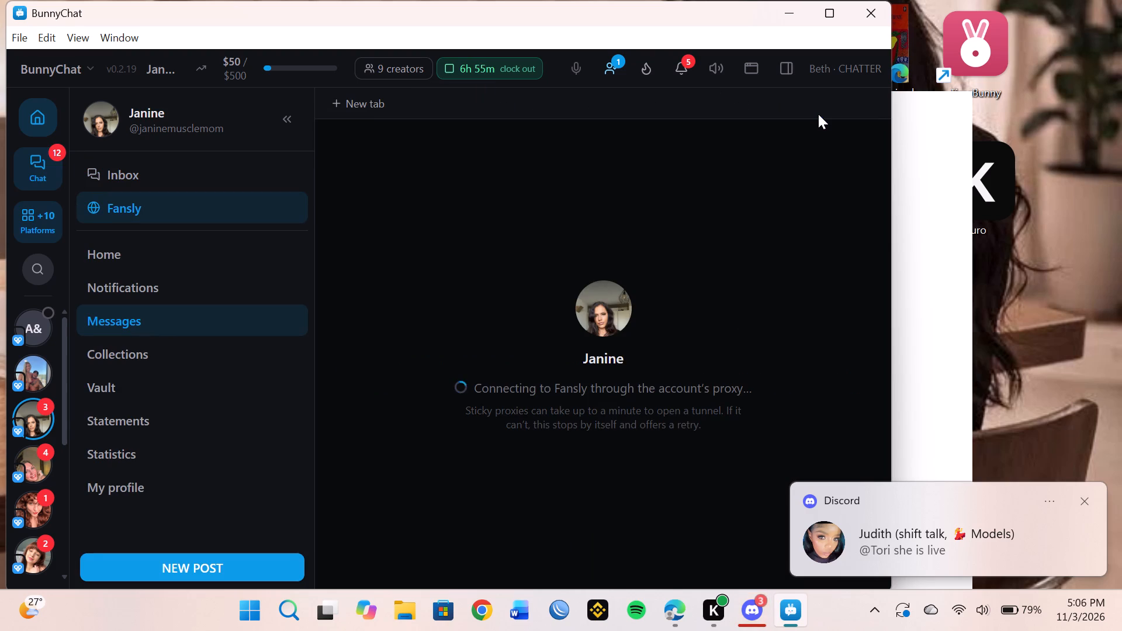
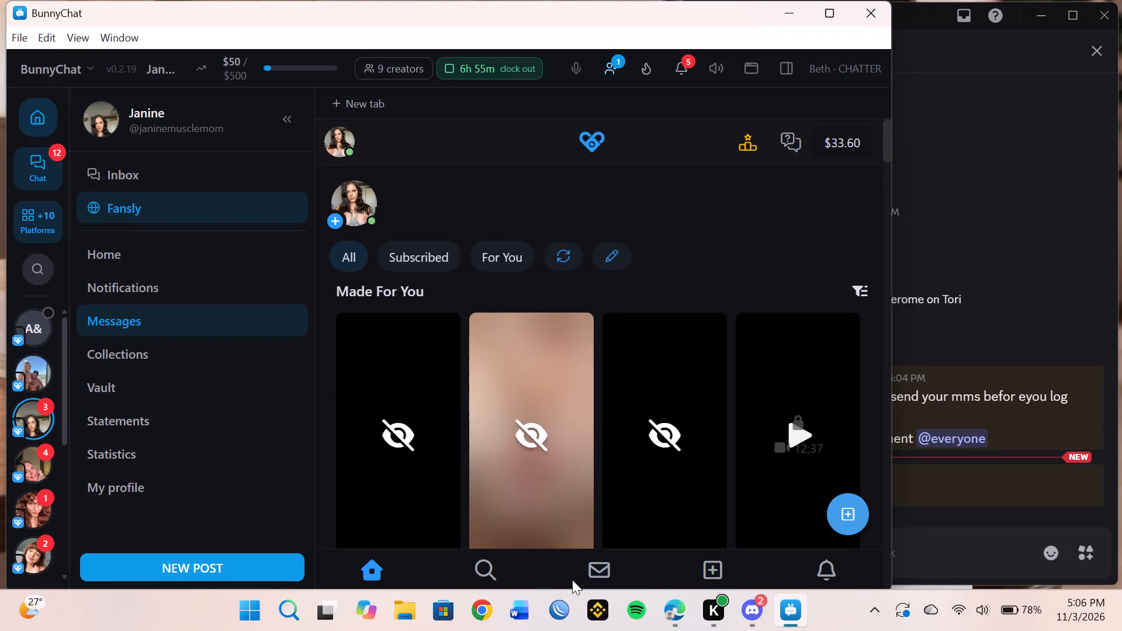
{"action": "left_click", "coordinate": [581, 578]}
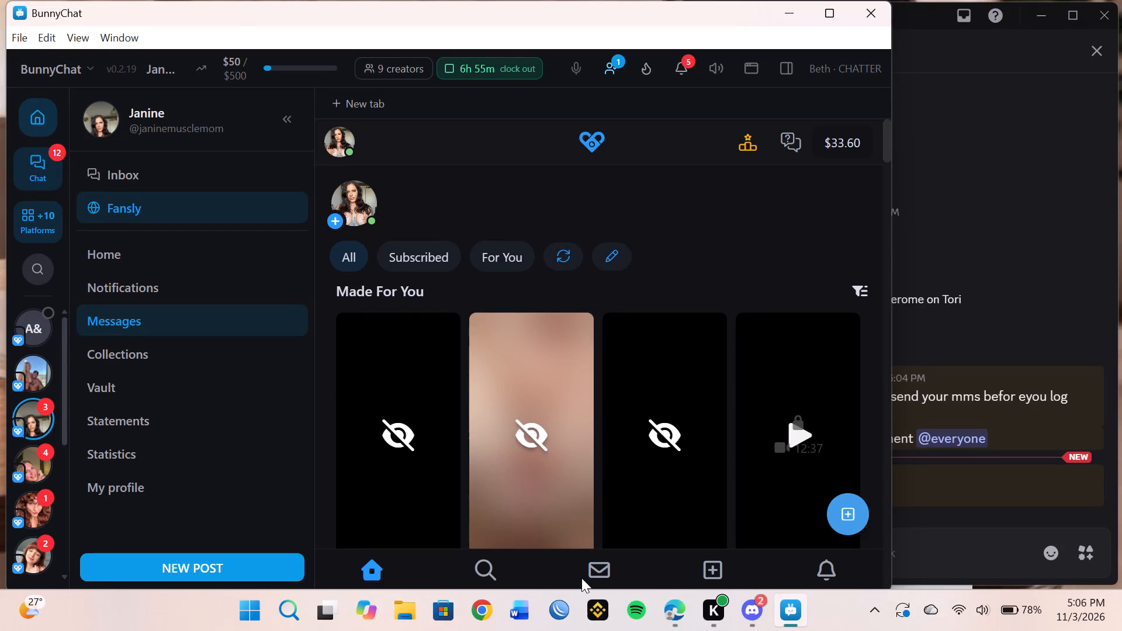
{"action": "left_click", "coordinate": [586, 576]}
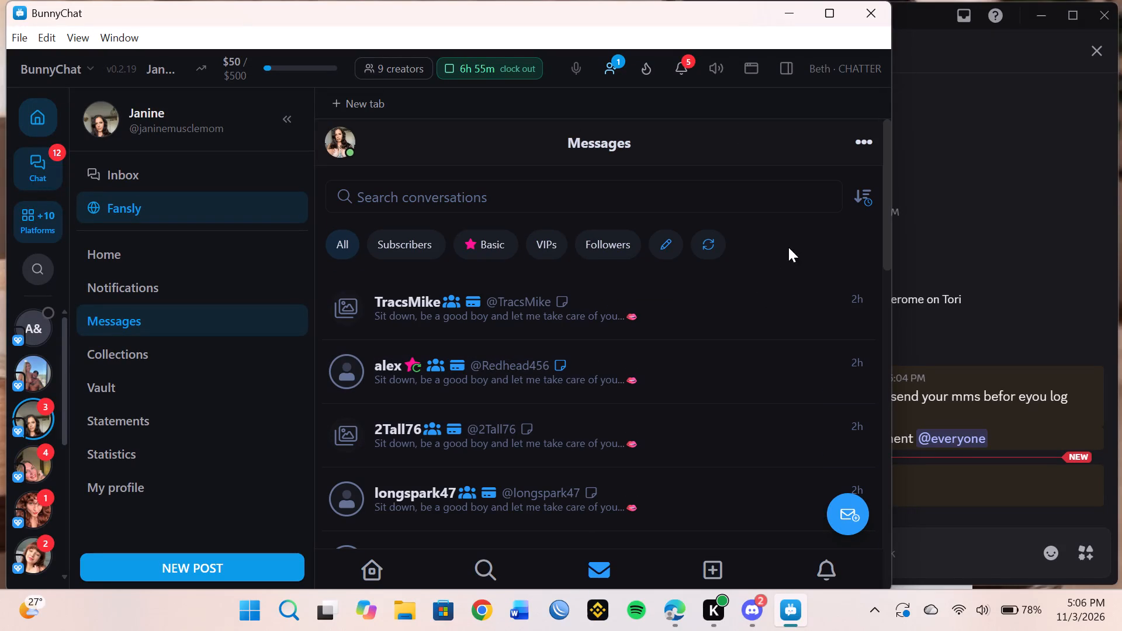
{"action": "left_click", "coordinate": [864, 147]}
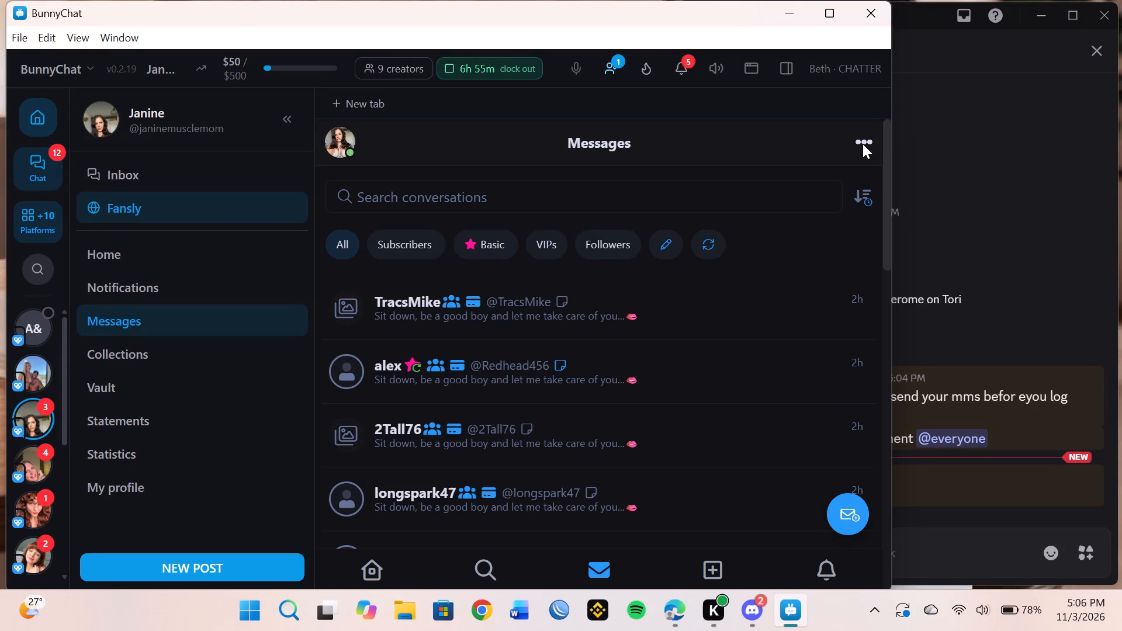
{"action": "left_click", "coordinate": [863, 144]}
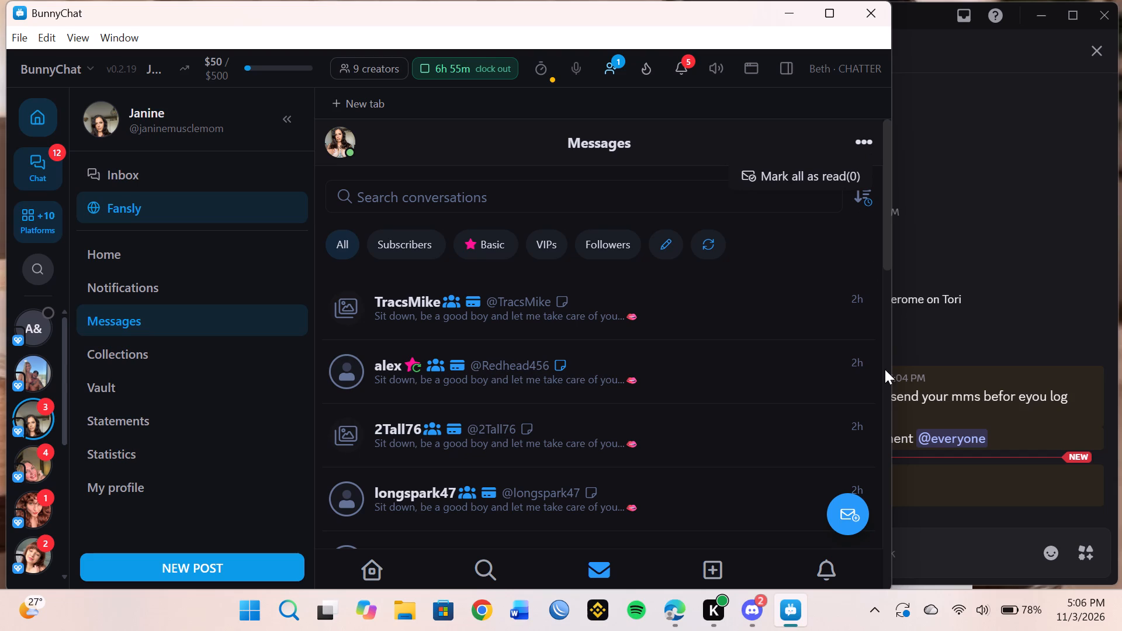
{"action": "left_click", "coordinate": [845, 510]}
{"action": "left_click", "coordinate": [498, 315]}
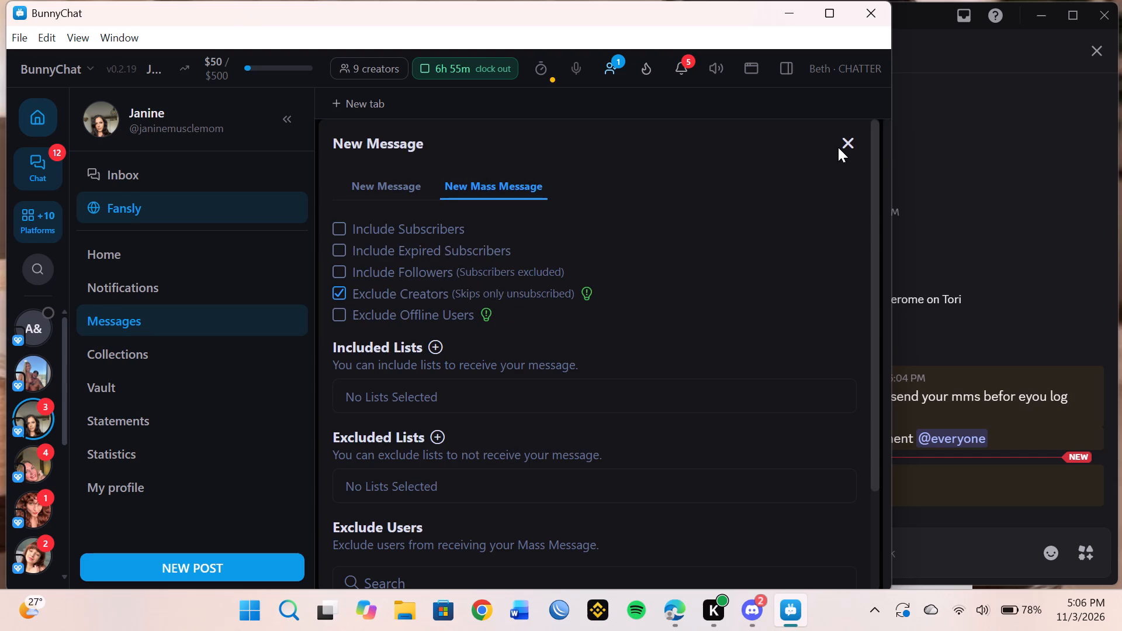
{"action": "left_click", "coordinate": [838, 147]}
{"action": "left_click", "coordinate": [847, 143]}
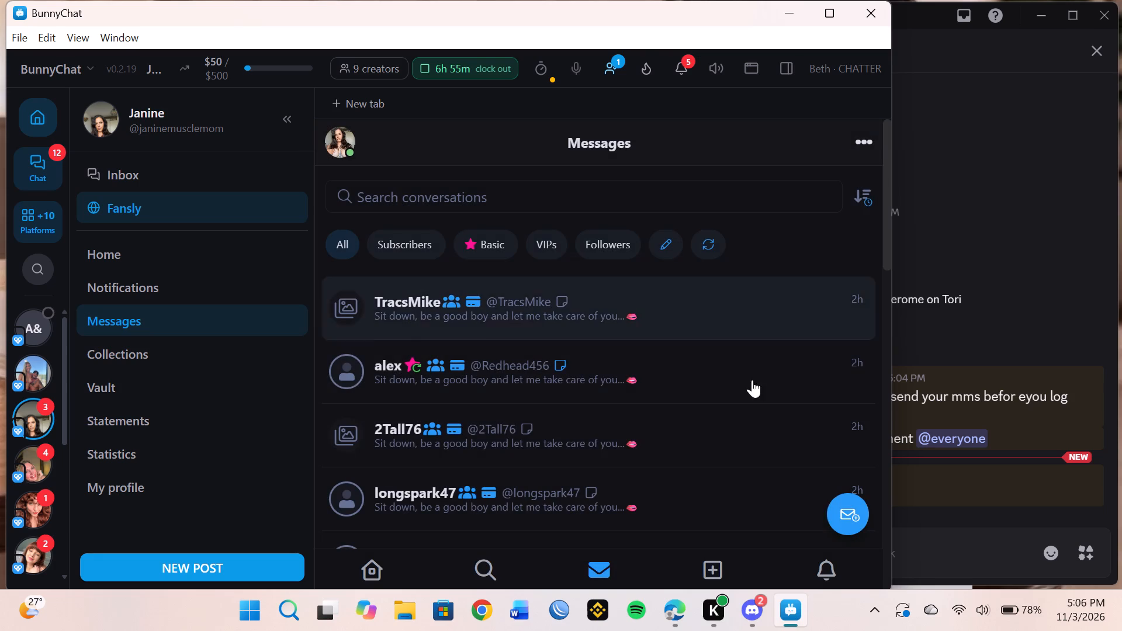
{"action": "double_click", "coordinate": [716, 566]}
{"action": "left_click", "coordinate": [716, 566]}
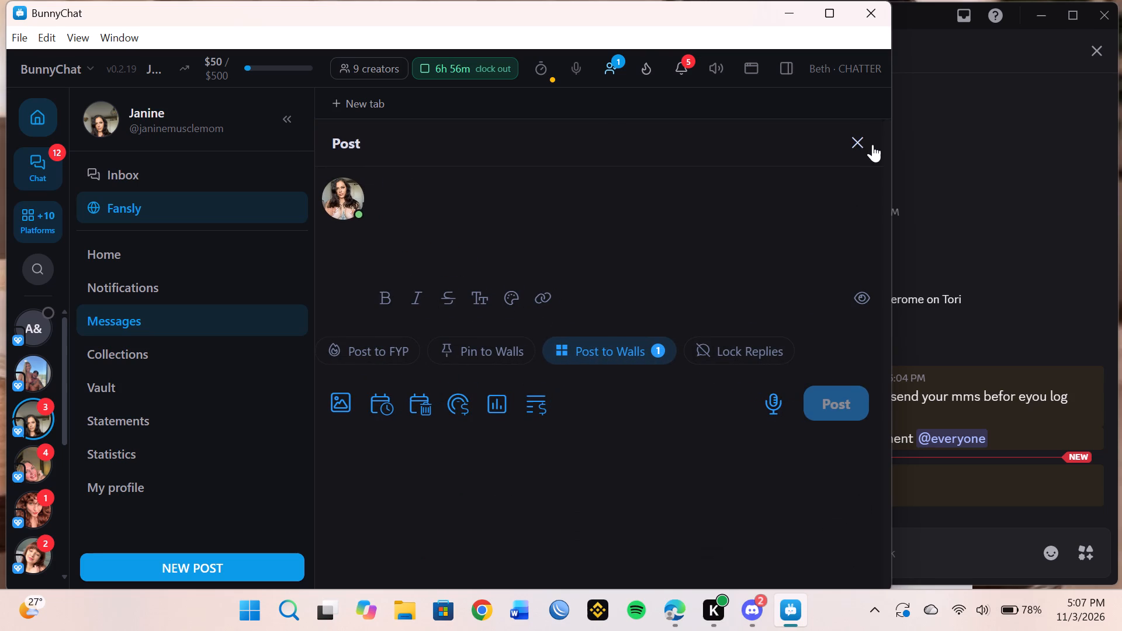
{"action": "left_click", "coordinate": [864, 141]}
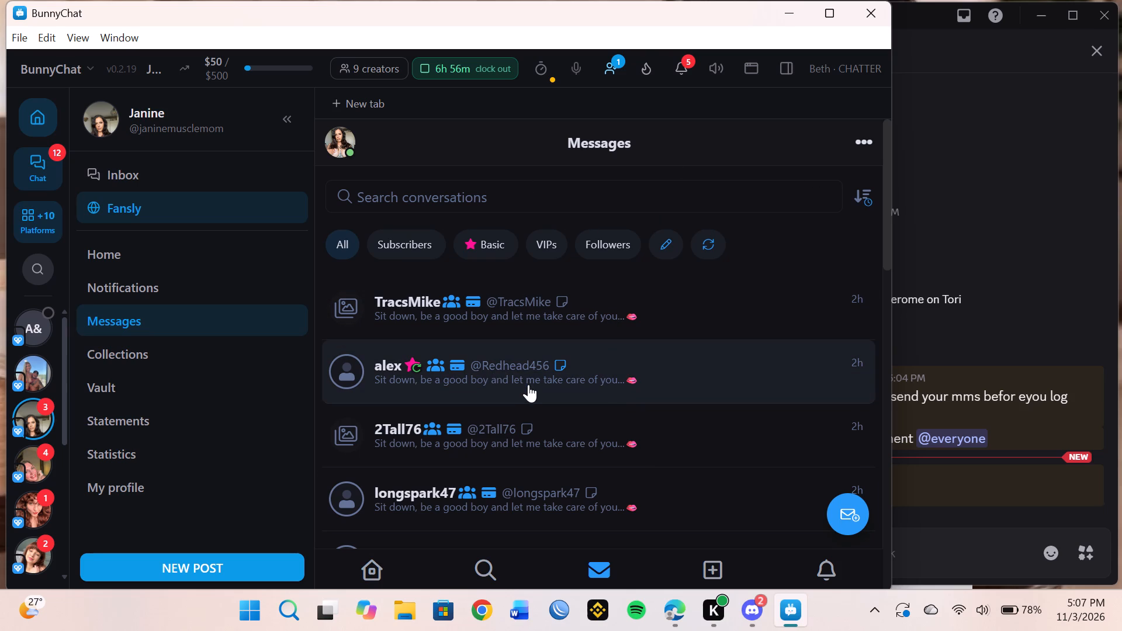
{"action": "left_click", "coordinate": [565, 441]}
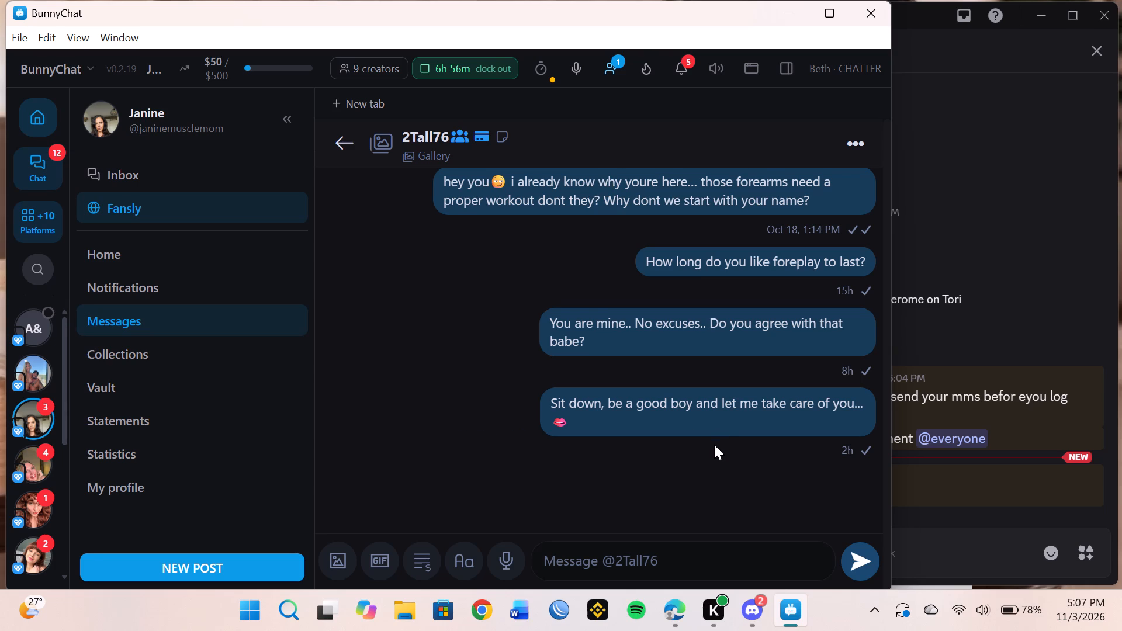
{"action": "left_click", "coordinate": [519, 427]}
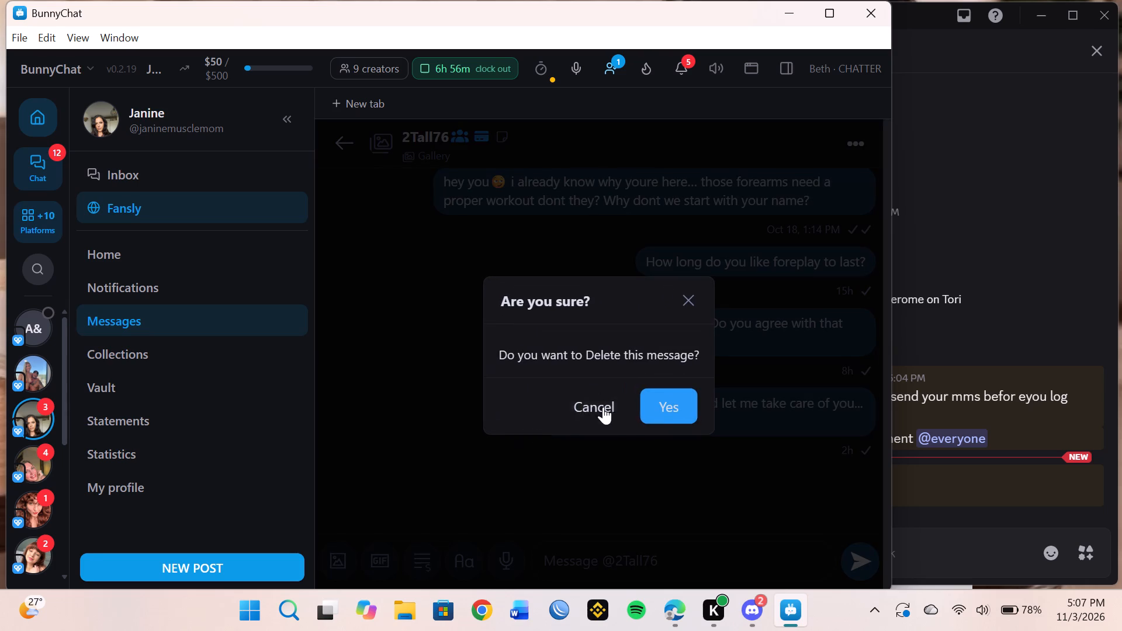
{"action": "left_click", "coordinate": [659, 415]}
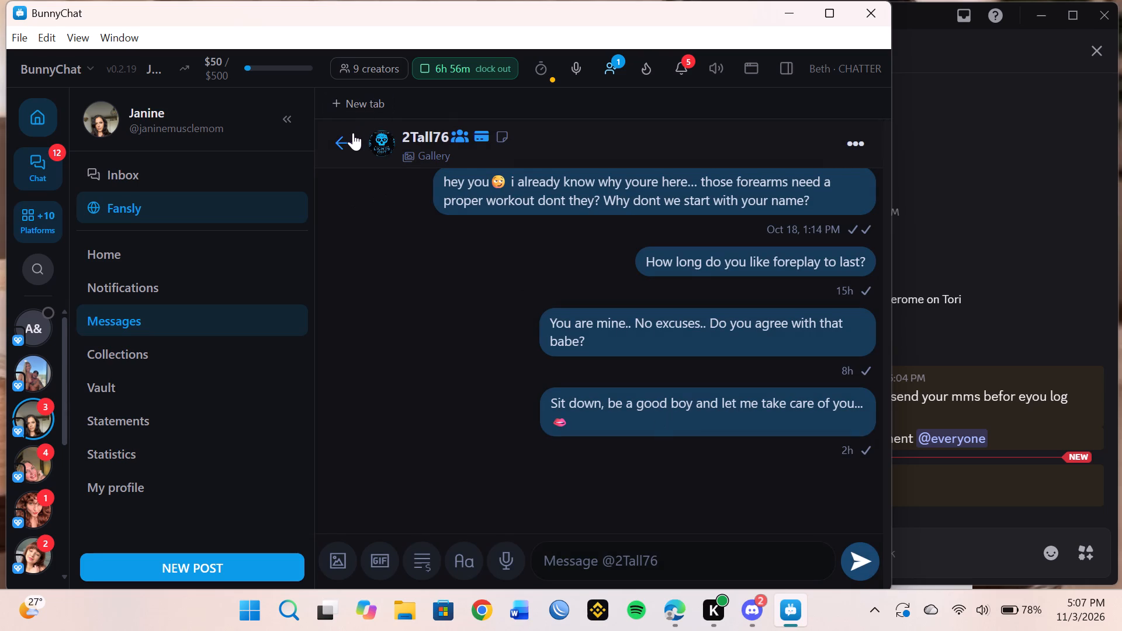
{"action": "left_click", "coordinate": [353, 133]}
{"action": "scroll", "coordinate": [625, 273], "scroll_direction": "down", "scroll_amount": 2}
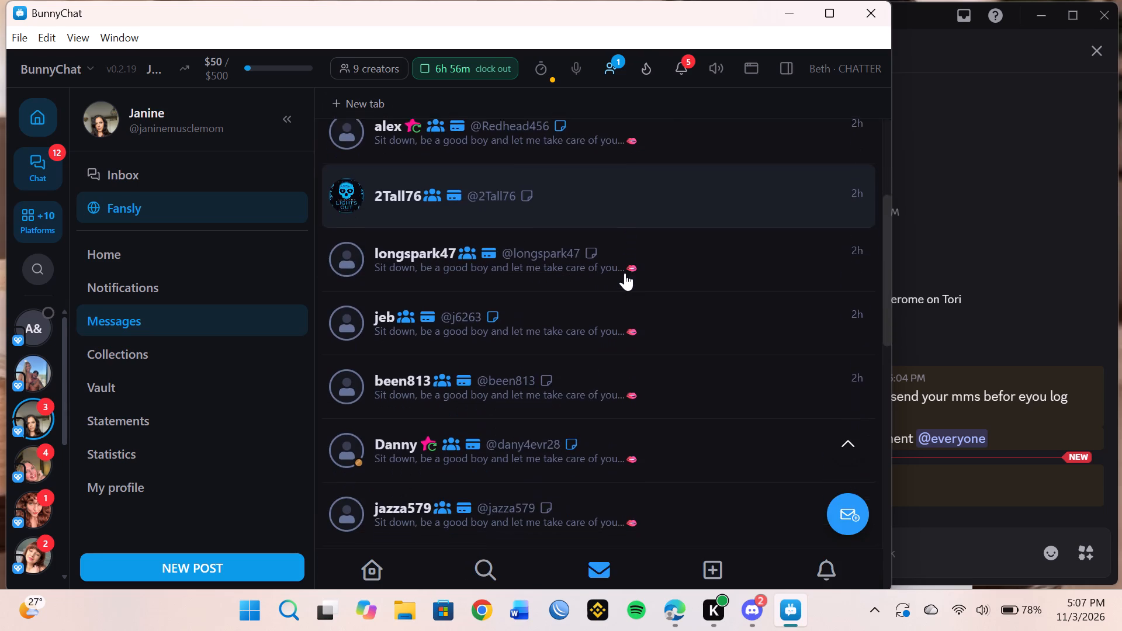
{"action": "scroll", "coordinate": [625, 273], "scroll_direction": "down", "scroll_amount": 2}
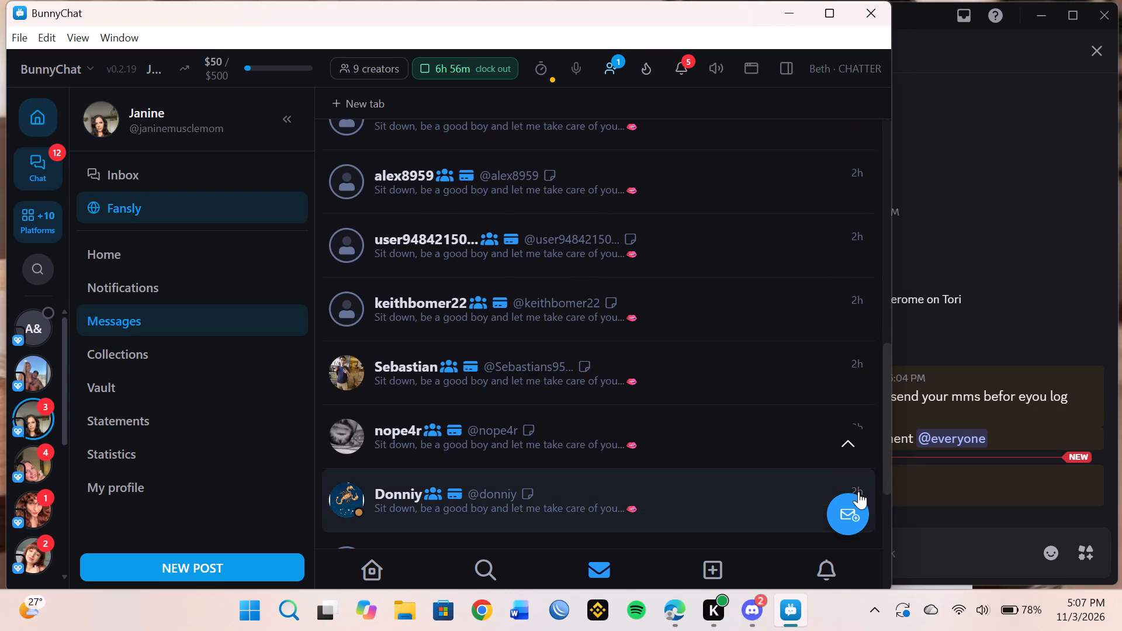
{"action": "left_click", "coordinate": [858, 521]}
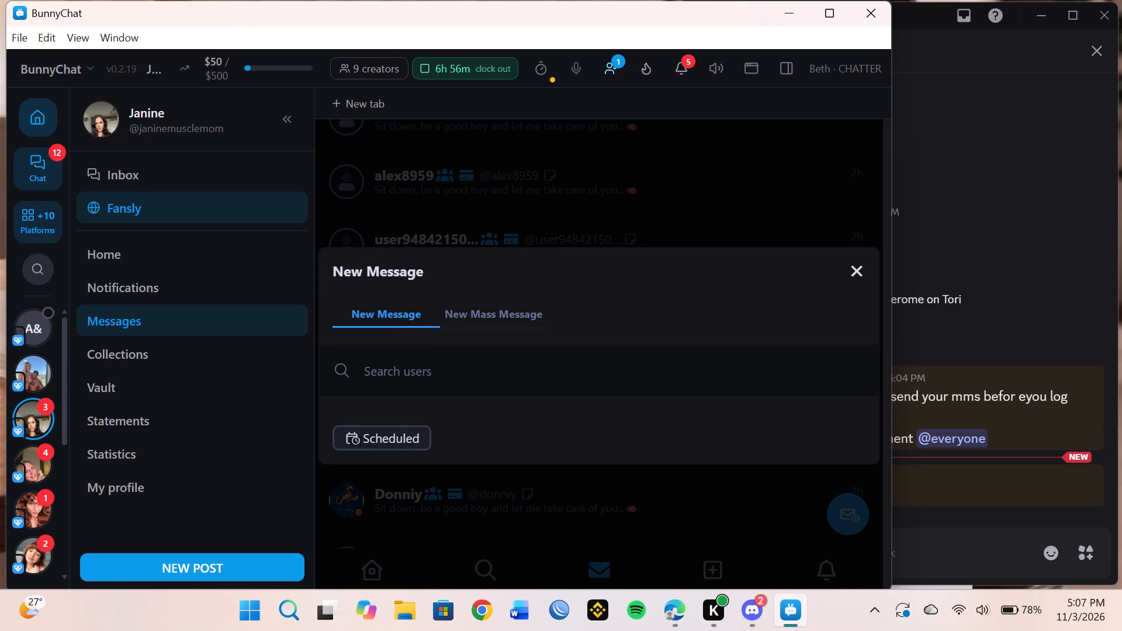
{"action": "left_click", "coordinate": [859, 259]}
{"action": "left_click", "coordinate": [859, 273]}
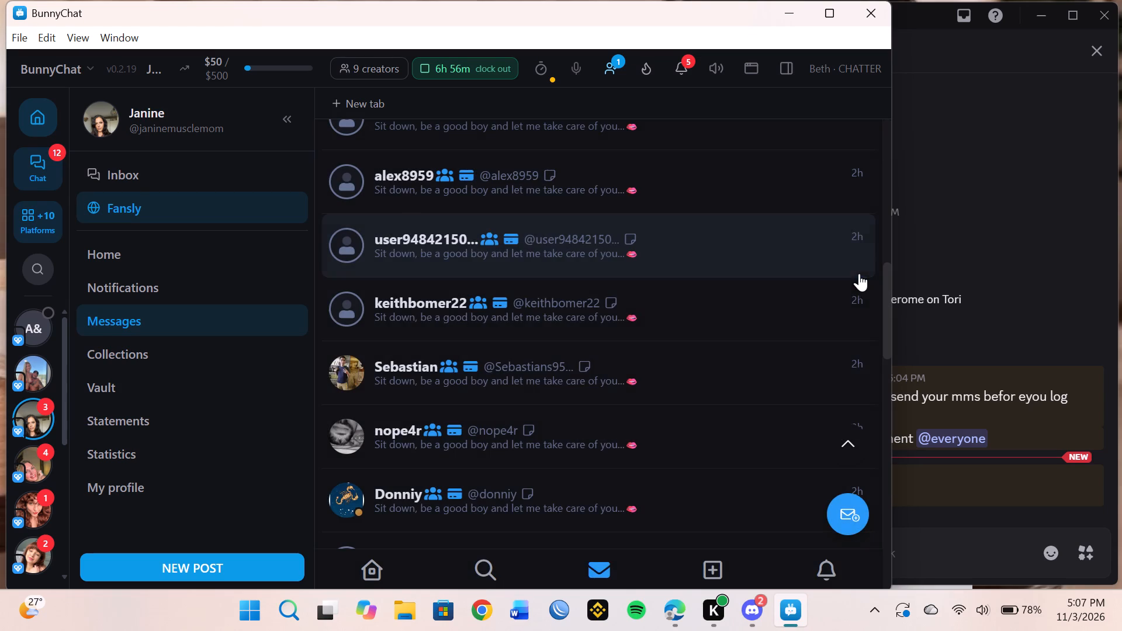
Open the Fansly account's notifications for review.
{"action": "left_click", "coordinate": [815, 573]}
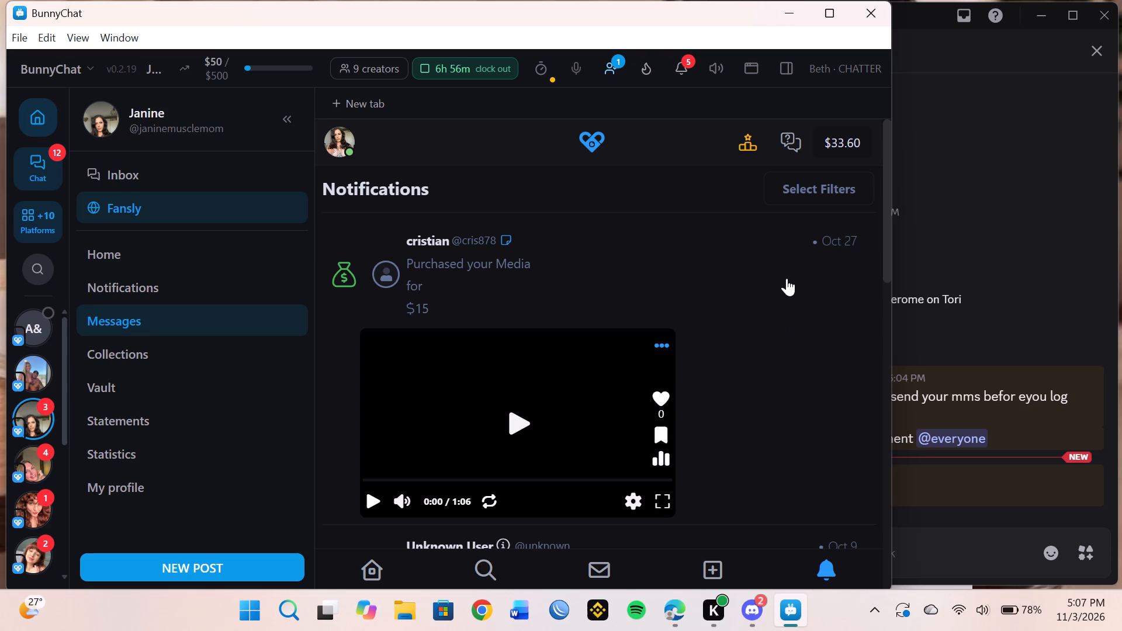
Examine the September leaderboard's ranks and prizes from the top down through the lower places.
{"action": "left_click", "coordinate": [753, 148]}
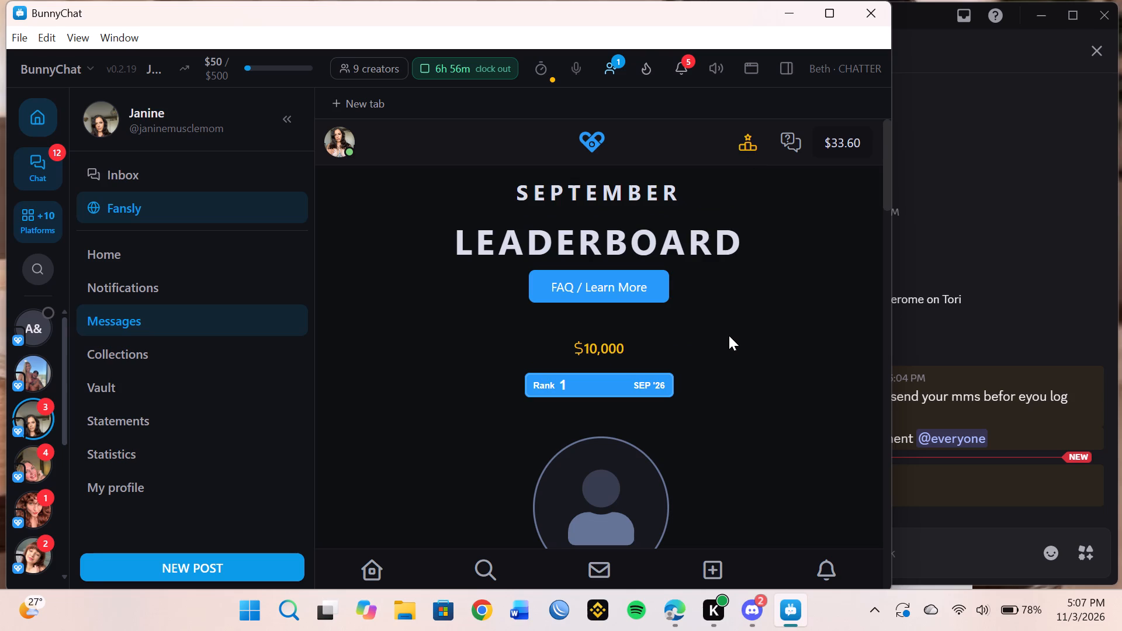
{"action": "scroll", "coordinate": [729, 335], "scroll_direction": "down", "scroll_amount": 3}
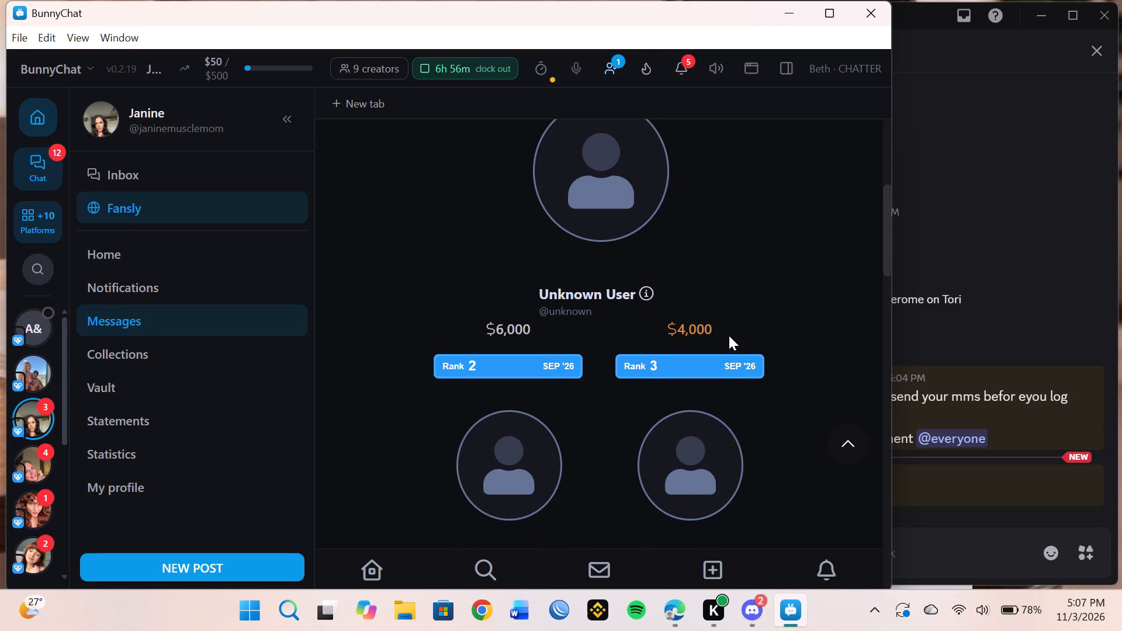
{"action": "scroll", "coordinate": [729, 335], "scroll_direction": "down", "scroll_amount": 3}
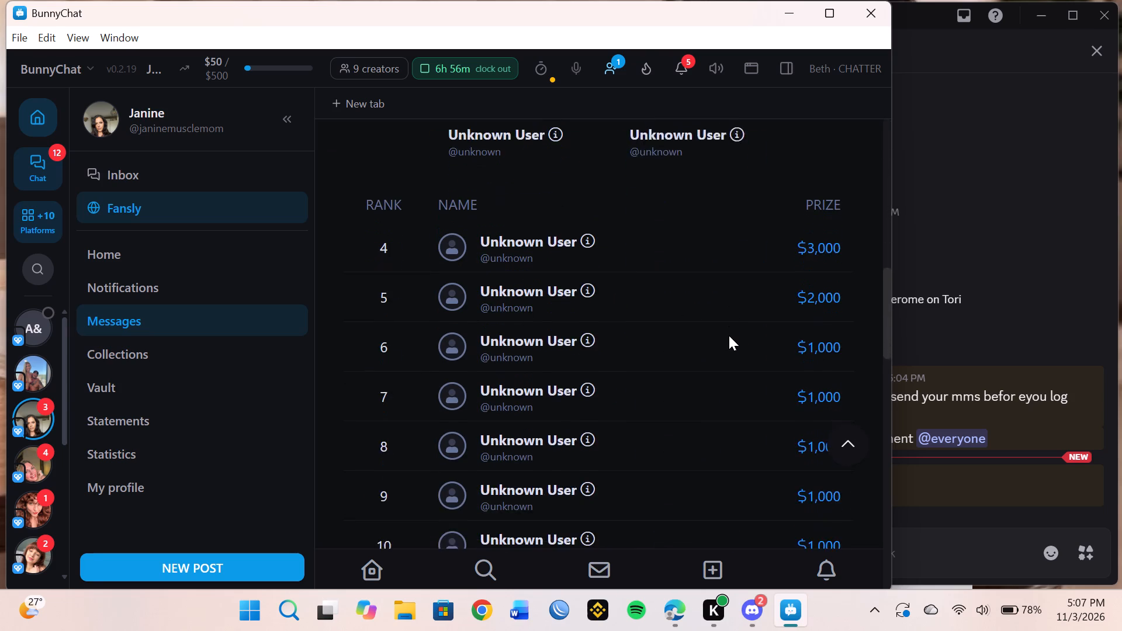
{"action": "scroll", "coordinate": [729, 335], "scroll_direction": "down", "scroll_amount": 1}
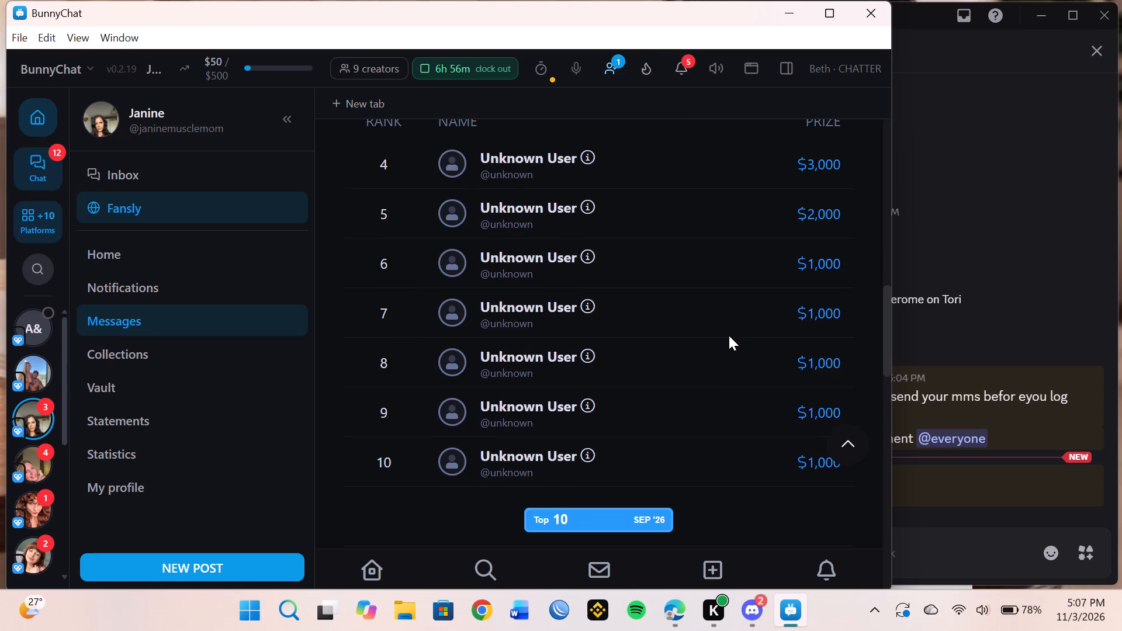
{"action": "scroll", "coordinate": [729, 335], "scroll_direction": "down", "scroll_amount": 5}
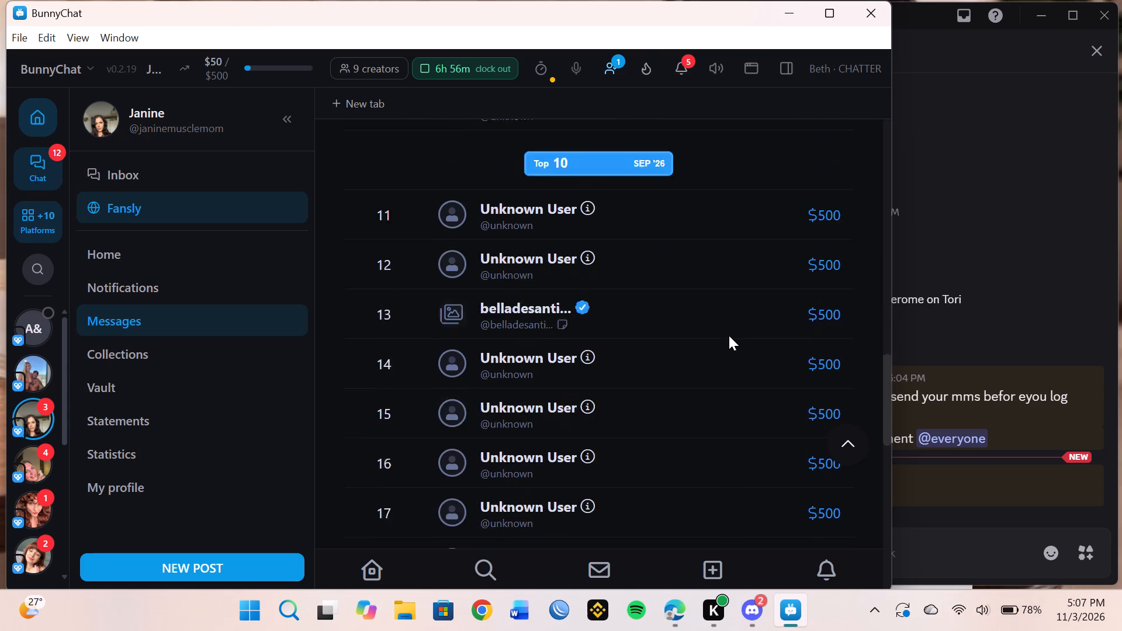
{"action": "scroll", "coordinate": [729, 335], "scroll_direction": "down", "scroll_amount": 8}
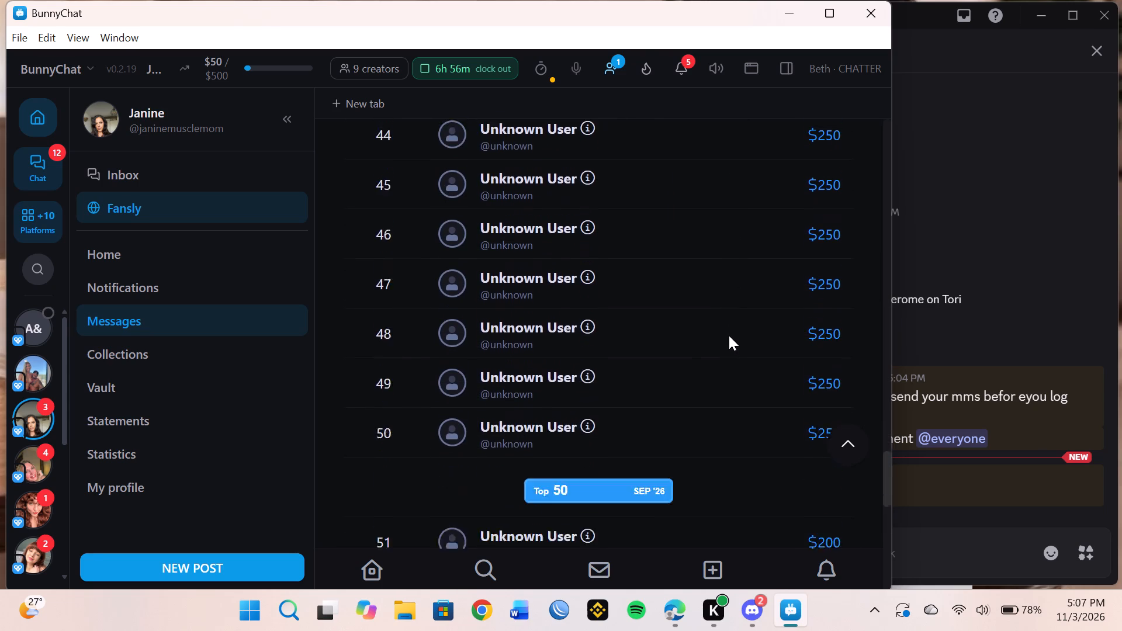
{"action": "scroll", "coordinate": [729, 335], "scroll_direction": "down", "scroll_amount": 2}
{"action": "scroll", "coordinate": [758, 179], "scroll_direction": "up", "scroll_amount": 2}
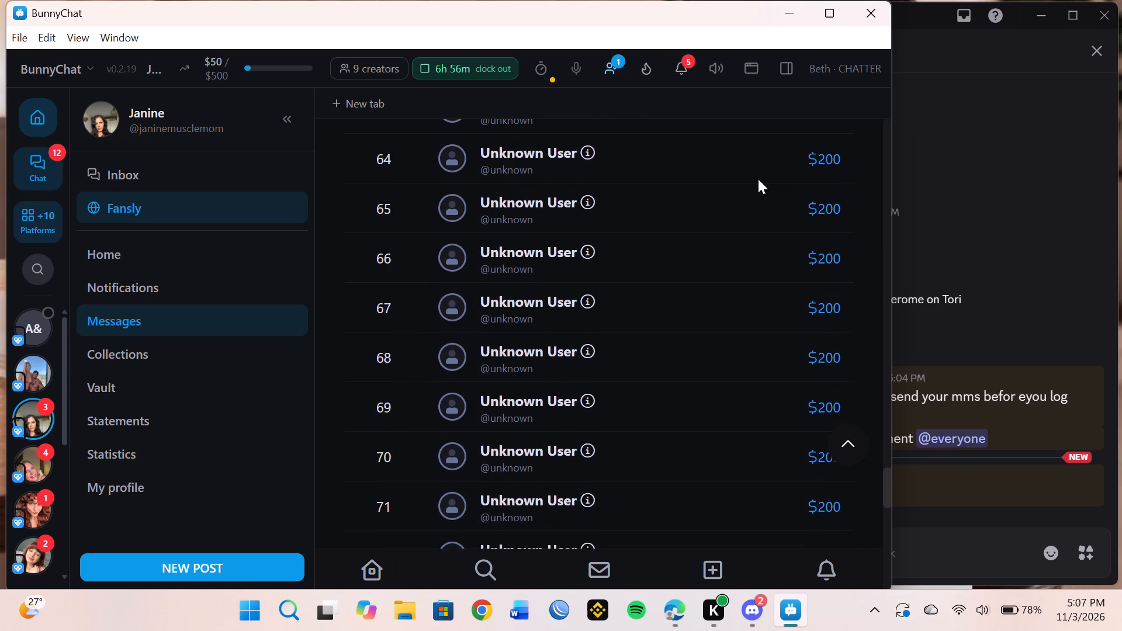
{"action": "scroll", "coordinate": [758, 179], "scroll_direction": "up", "scroll_amount": 9}
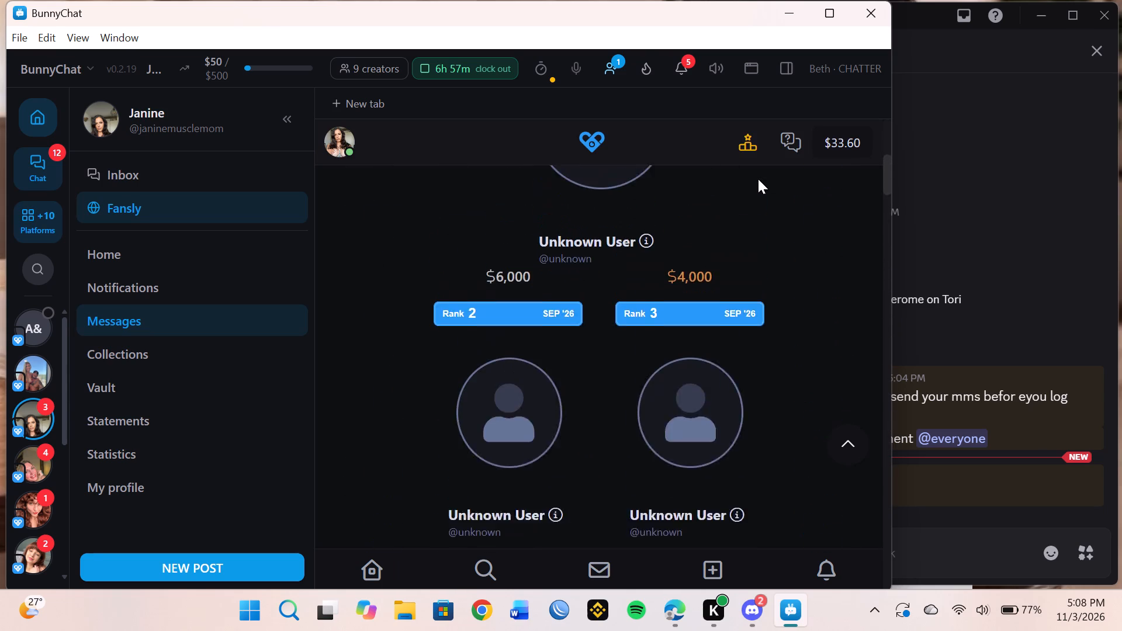
{"action": "scroll", "coordinate": [758, 179], "scroll_direction": "up", "scroll_amount": 2}
{"action": "left_click", "coordinate": [748, 146]}
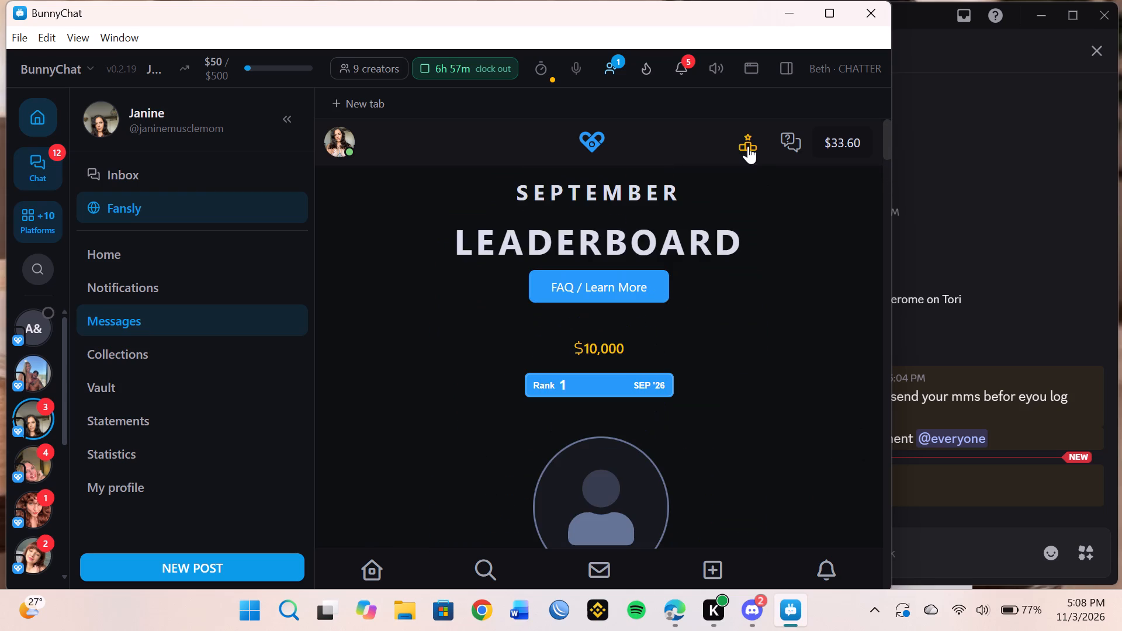
Open the help chat and try to dismiss its window.
{"action": "left_click", "coordinate": [799, 137]}
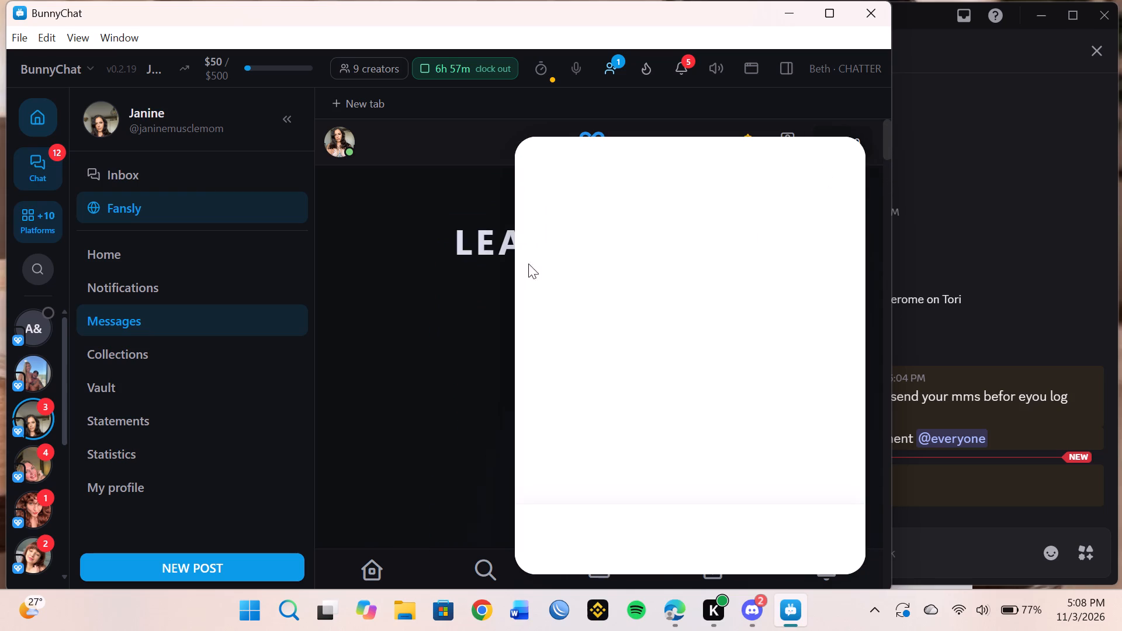
{"action": "left_click", "coordinate": [465, 265]}
{"action": "left_click", "coordinate": [833, 148]}
{"action": "left_click_drag", "start_coordinate": [833, 148], "coordinate": [794, 238]}
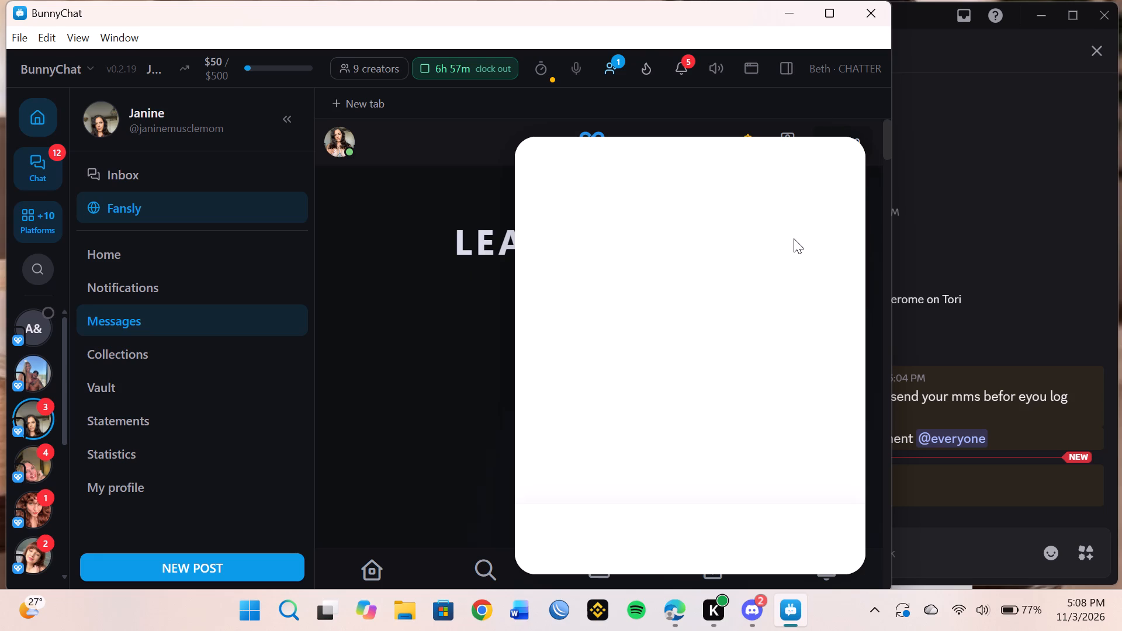
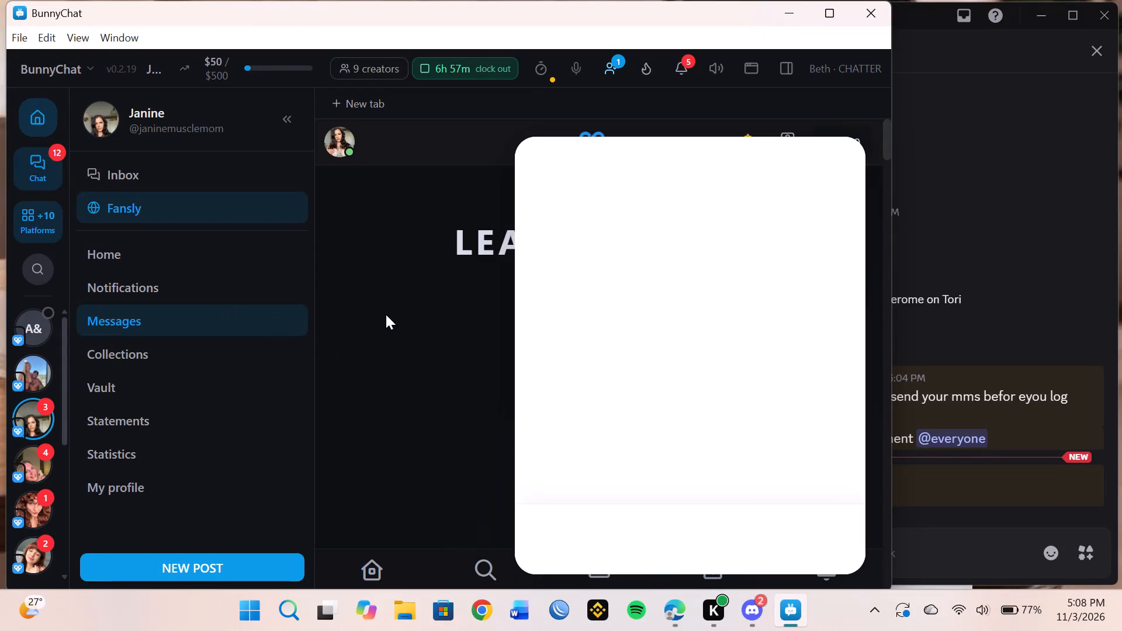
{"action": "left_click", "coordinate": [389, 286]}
Switch from Janine to Kate's creator account, open its Fansly page, and retry the connection through the account's proxy.
{"action": "left_click", "coordinate": [31, 466]}
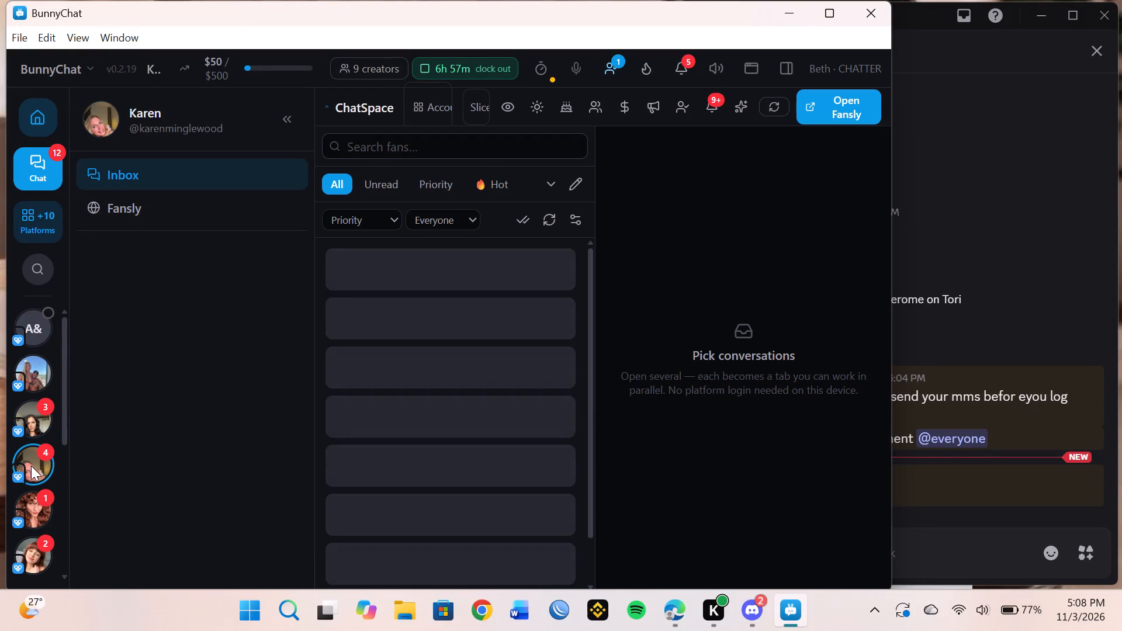
{"action": "left_click", "coordinate": [31, 507]}
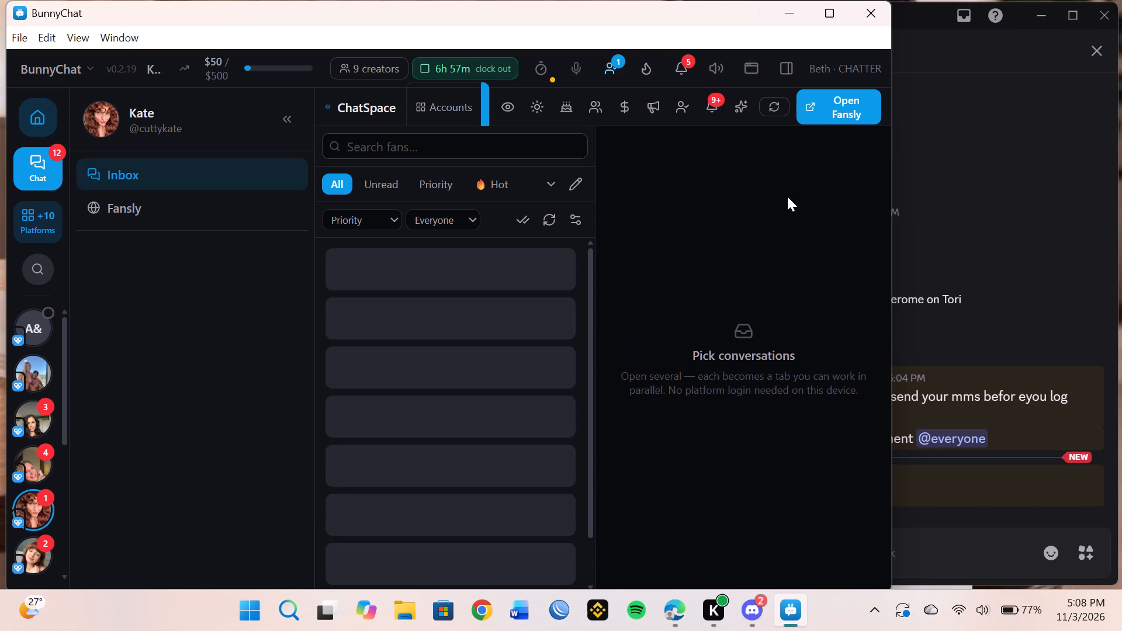
{"action": "left_click", "coordinate": [812, 120]}
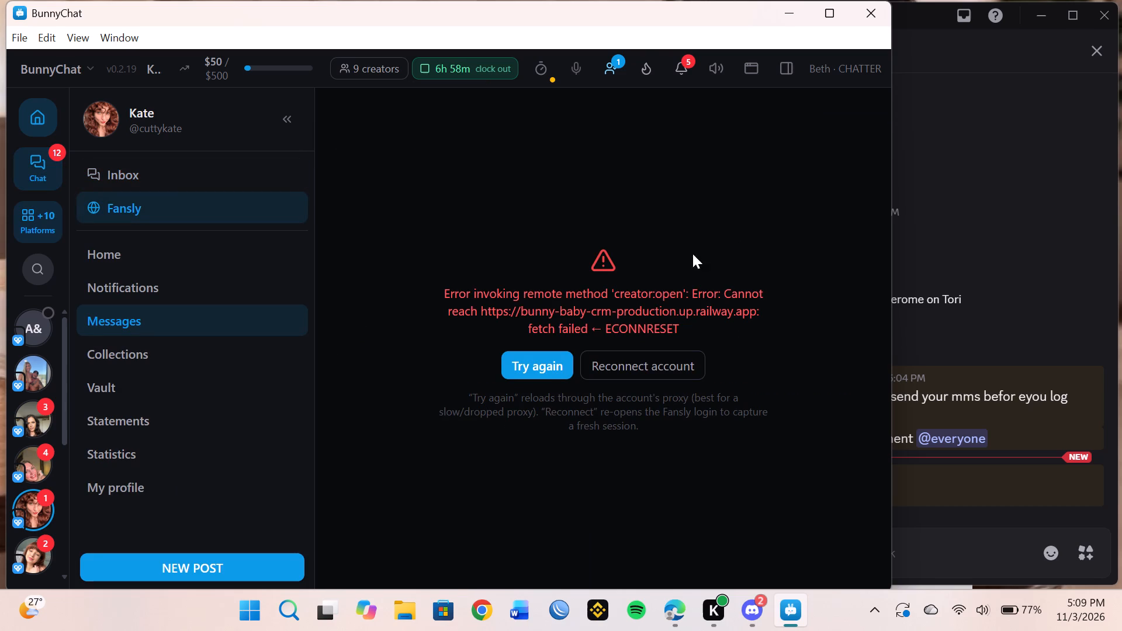
{"action": "left_click", "coordinate": [541, 369]}
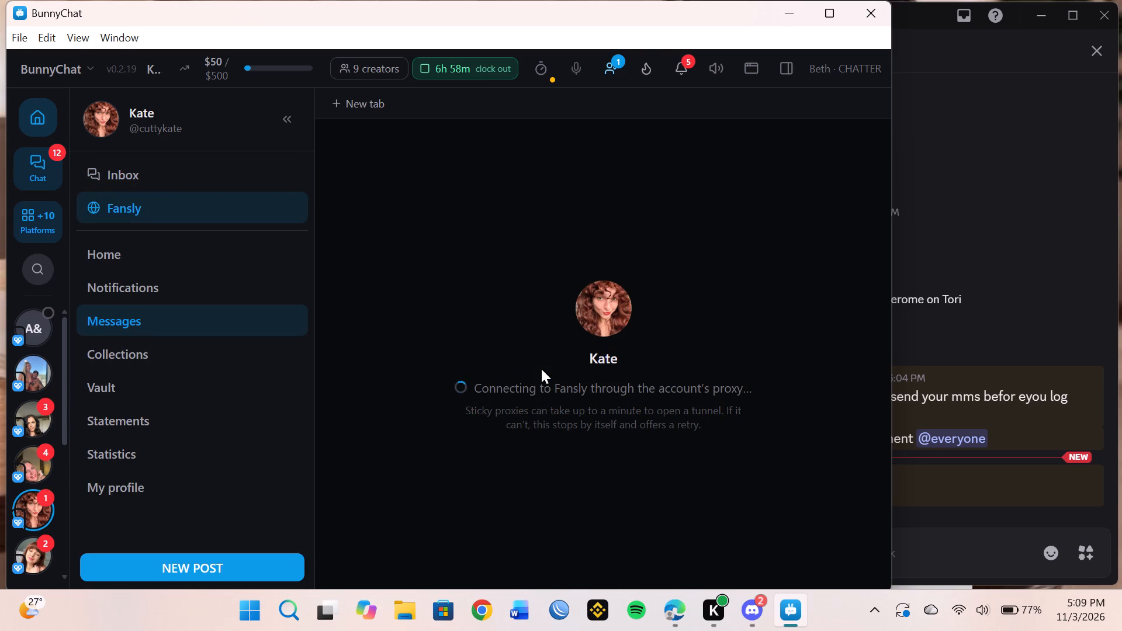
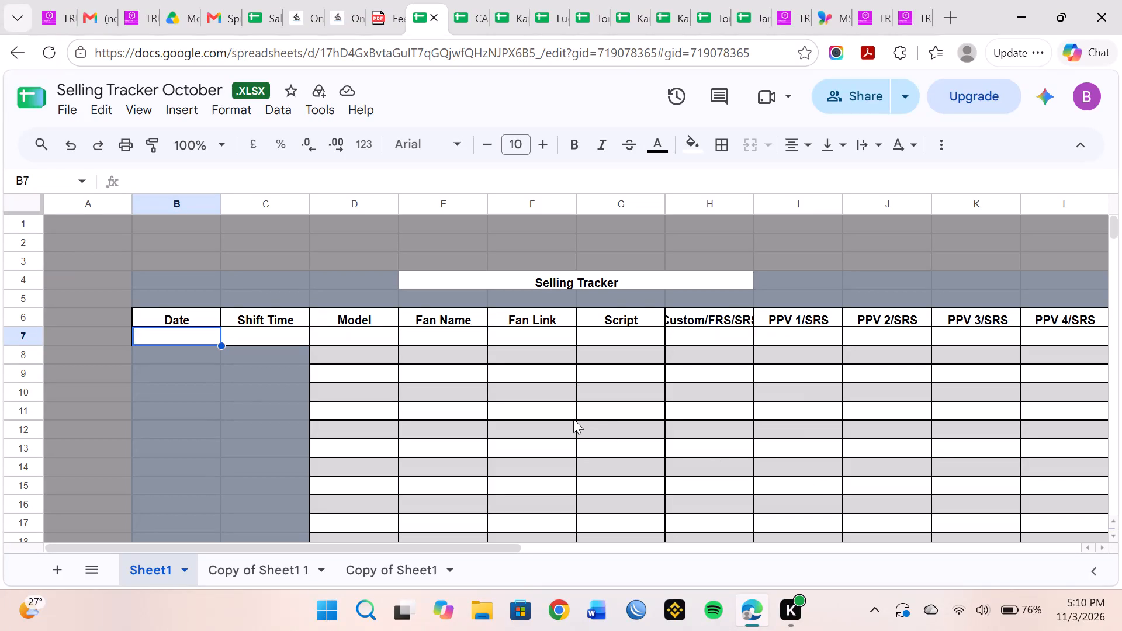
In the Selling Tracker October spreadsheet, enter 11/3/2026 as the date in the first empty tracker row and check the entry.
{"action": "left_click", "coordinate": [200, 337]}
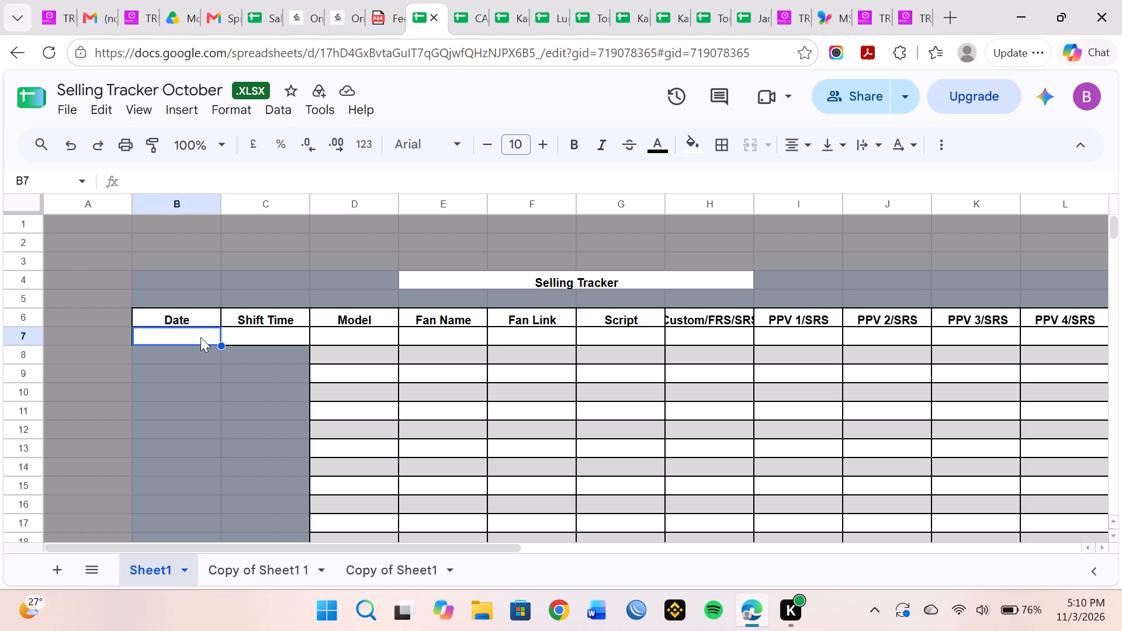
{"action": "type", "text": "11"}
{"action": "key", "text": "slash"}
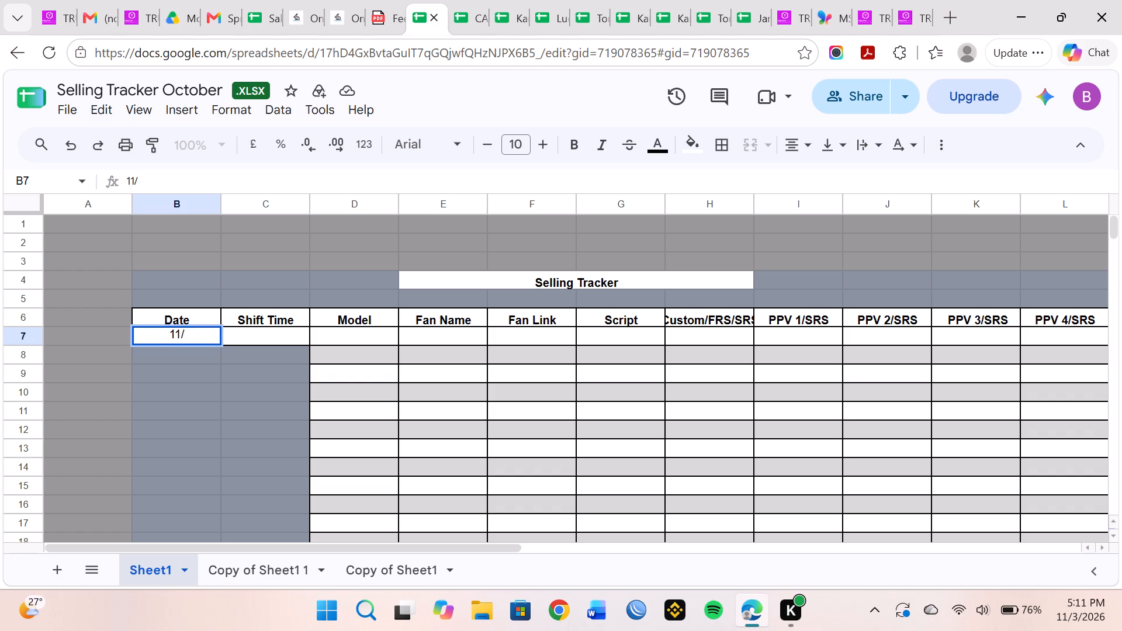
{"action": "key", "text": "3"}
{"action": "key", "text": "slash"}
{"action": "type", "text": "20"}
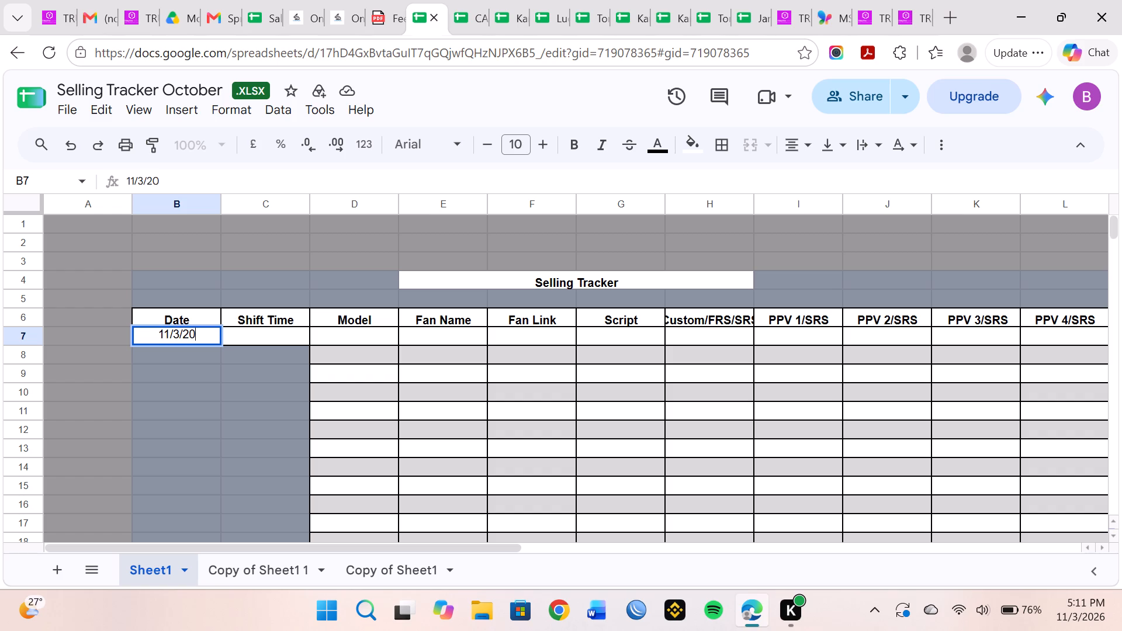
{"action": "type", "text": "26"}
{"action": "left_click", "coordinate": [248, 333]}
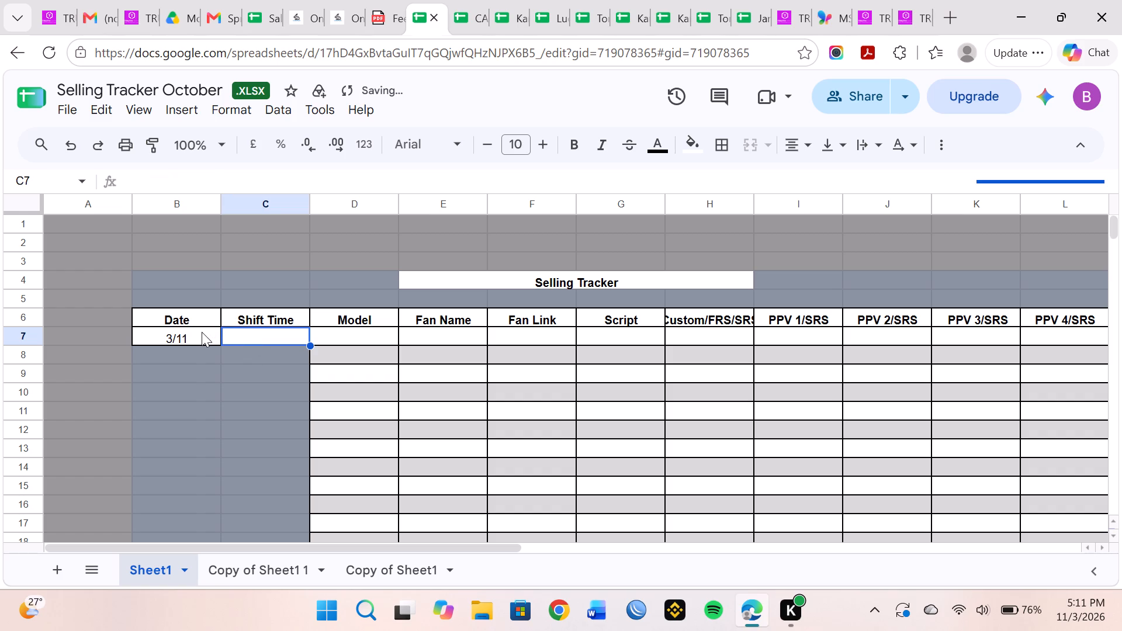
{"action": "left_click", "coordinate": [202, 332]}
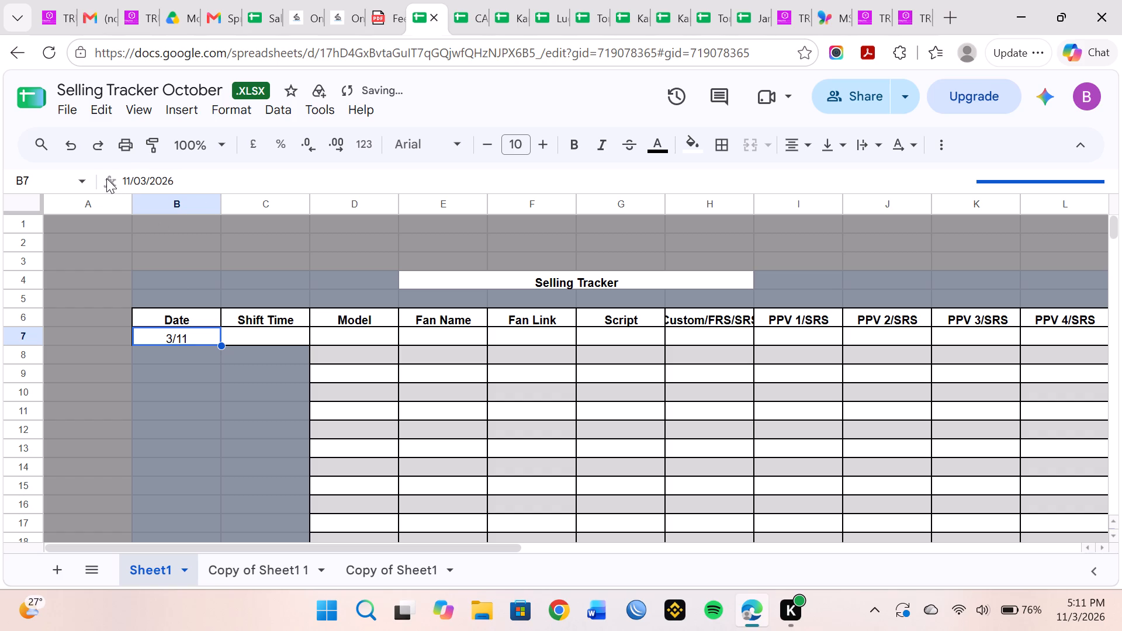
{"action": "left_click", "coordinate": [106, 178]}
{"action": "left_click_drag", "start_coordinate": [198, 342], "coordinate": [195, 333]}
{"action": "left_click", "coordinate": [195, 333]}
{"action": "left_click", "coordinate": [195, 333]}
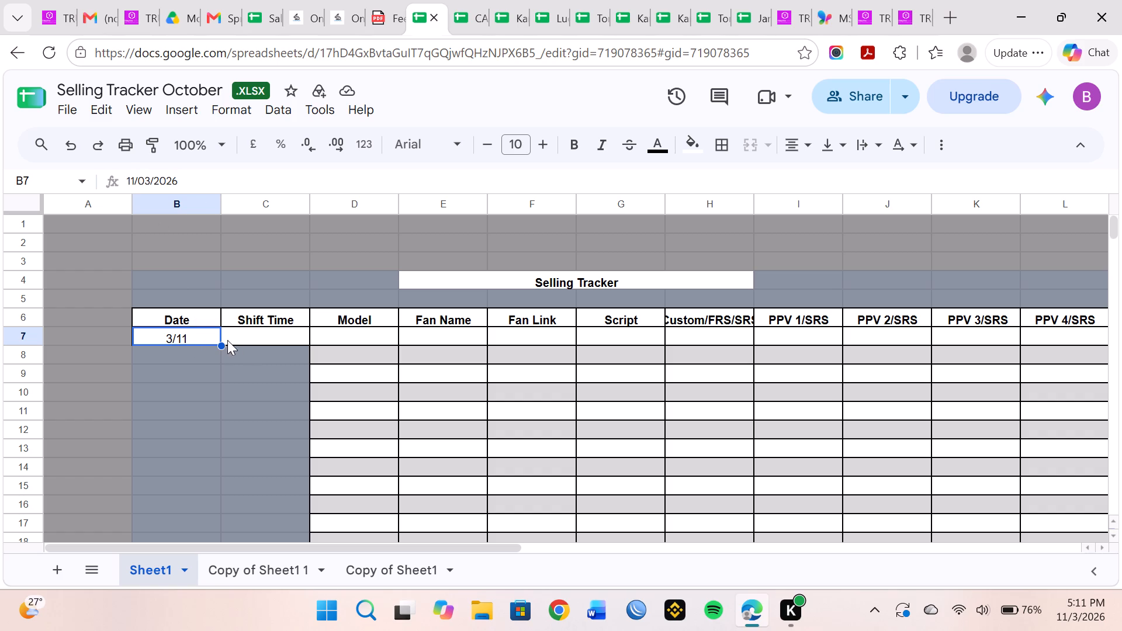
Enter 2pm-10pm as the shift time in row 7 of the selling tracker.
{"action": "left_click", "coordinate": [255, 334]}
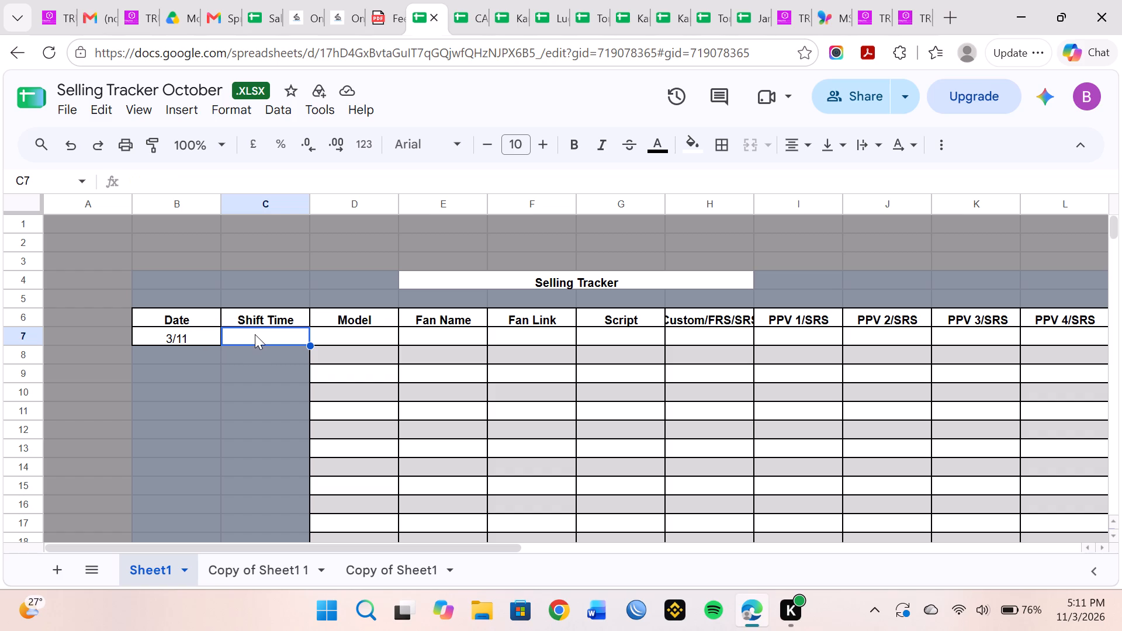
{"action": "key", "text": "2"}
{"action": "type", "text": "pm"}
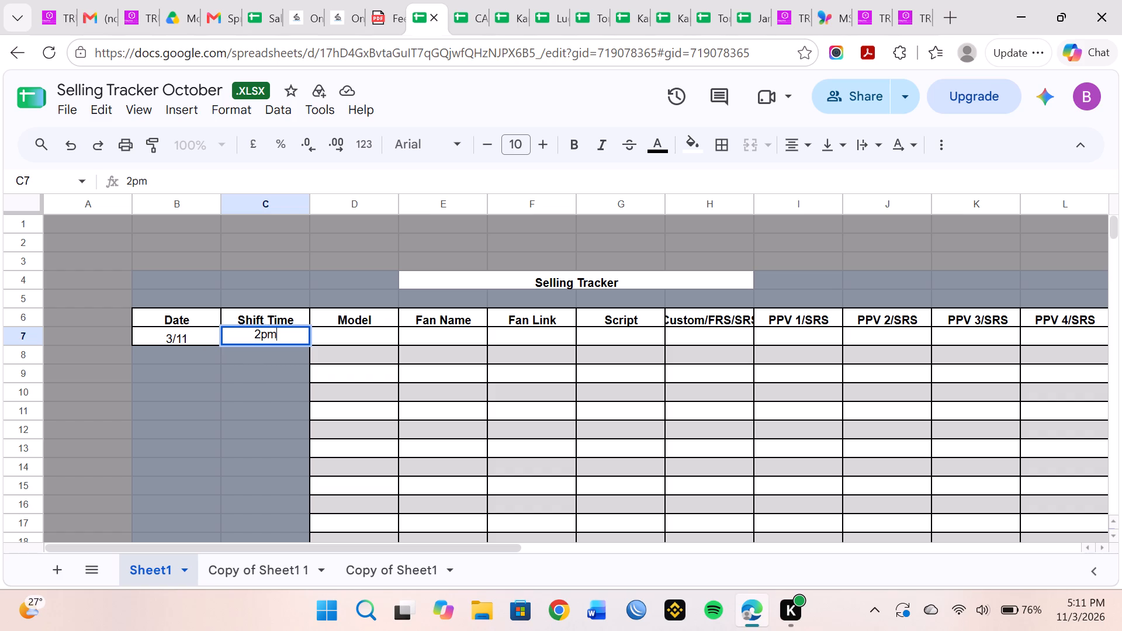
{"action": "key", "text": "minus"}
{"action": "type", "text": "10pm"}
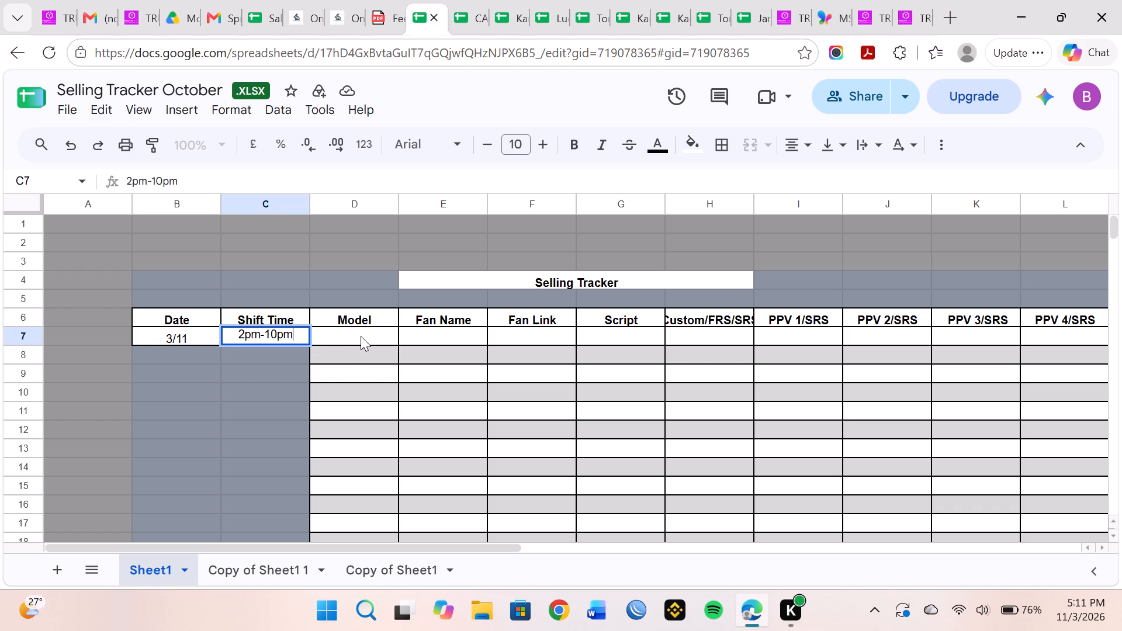
Enter Karen as the model in row 7 of the selling tracker.
{"action": "left_click", "coordinate": [359, 333]}
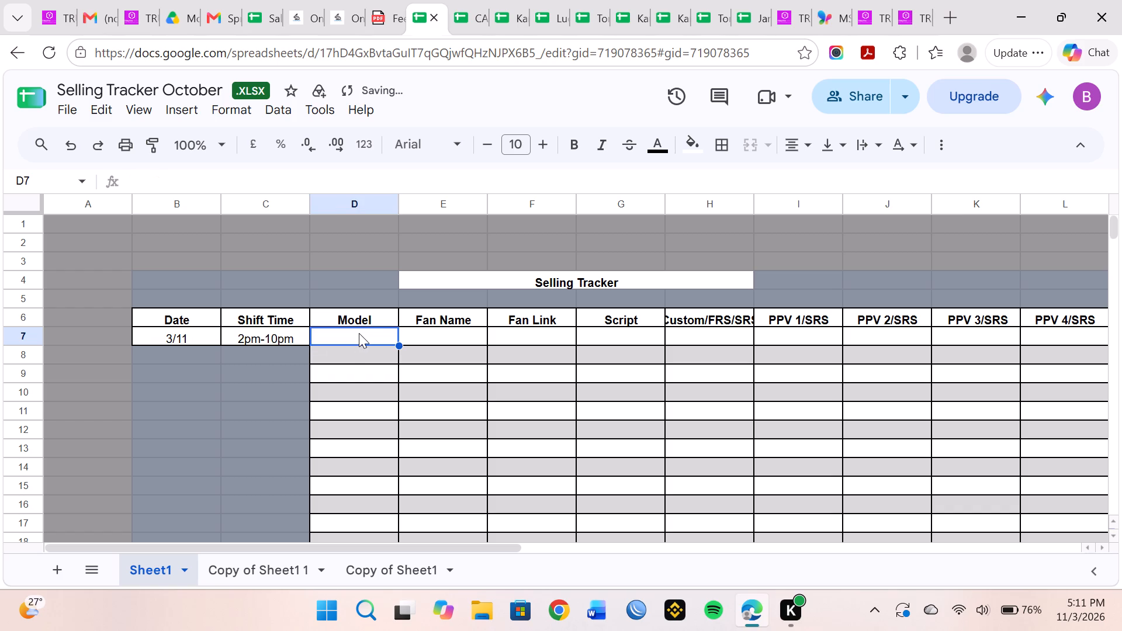
{"action": "key", "text": "k"}
{"action": "type", "text": "are"}
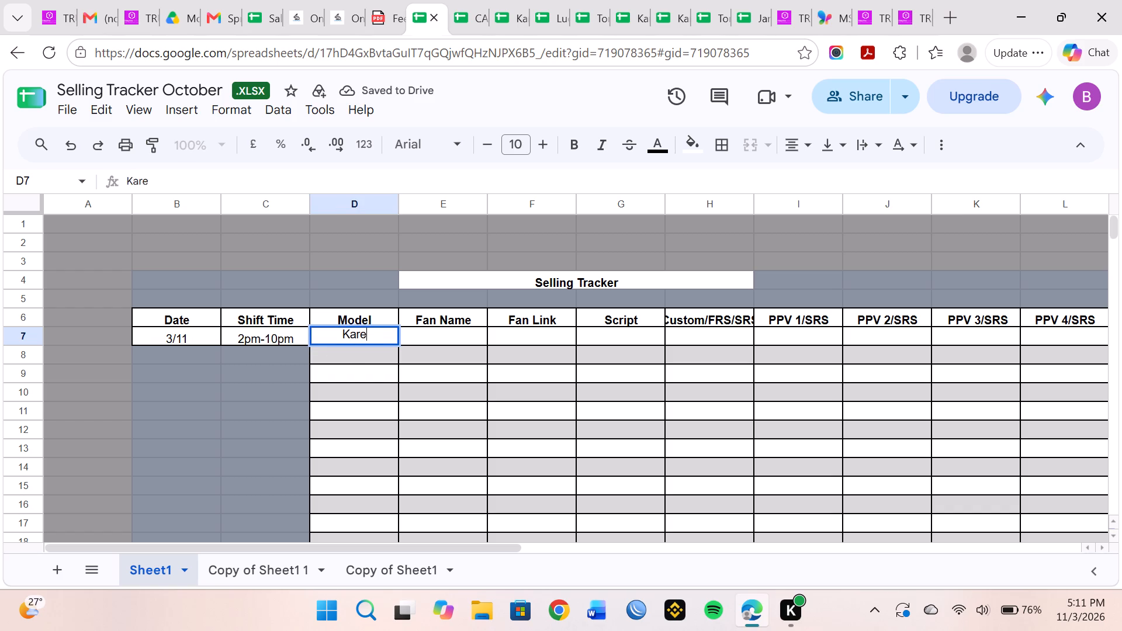
{"action": "key", "text": "n"}
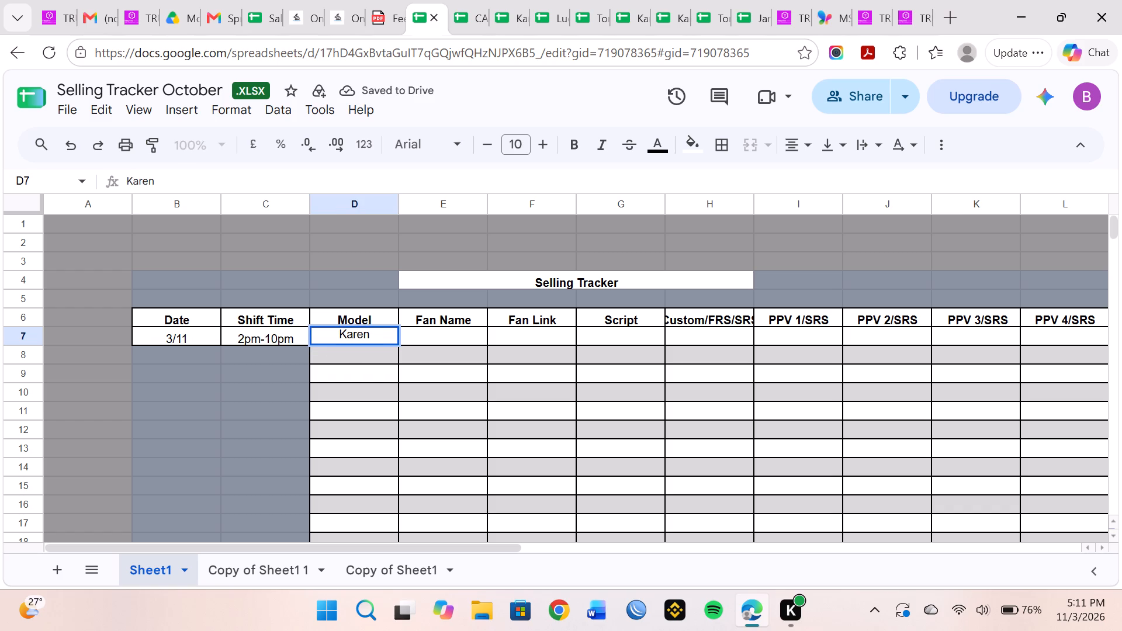
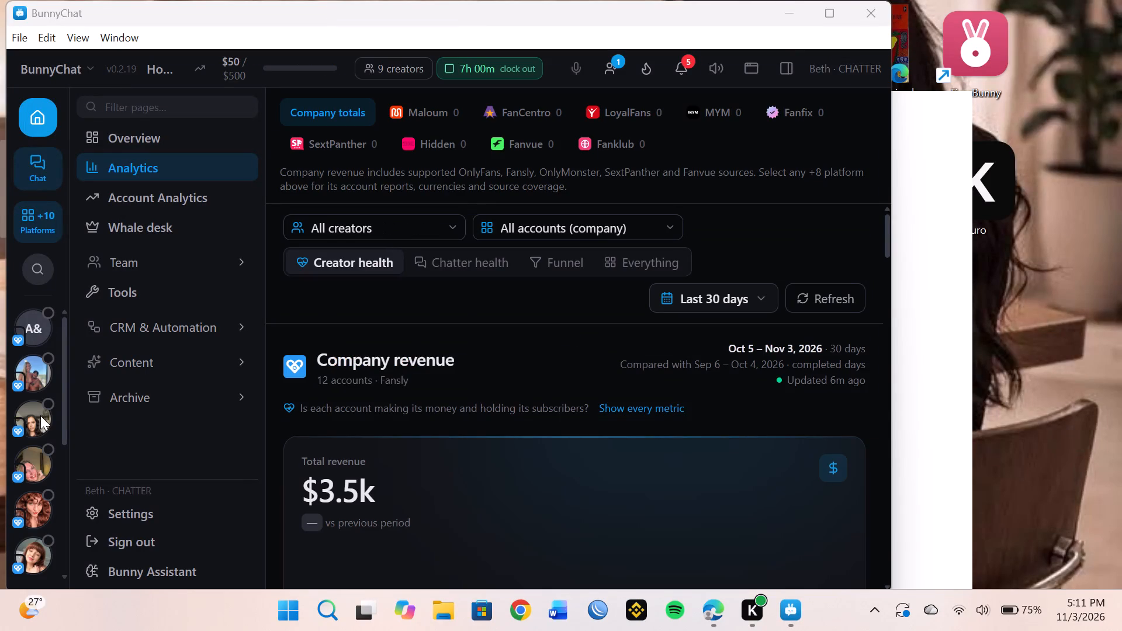
Switch to BunnyChat, select Karen's creator account and open its Fansly site.
{"action": "left_click", "coordinate": [29, 449]}
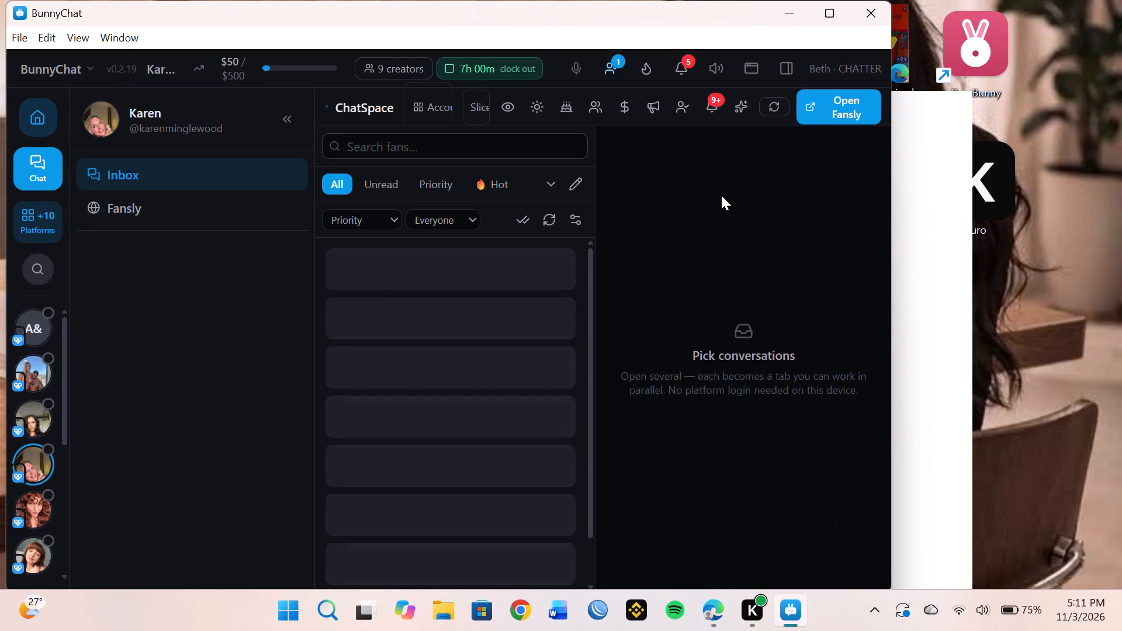
{"action": "left_click", "coordinate": [851, 105]}
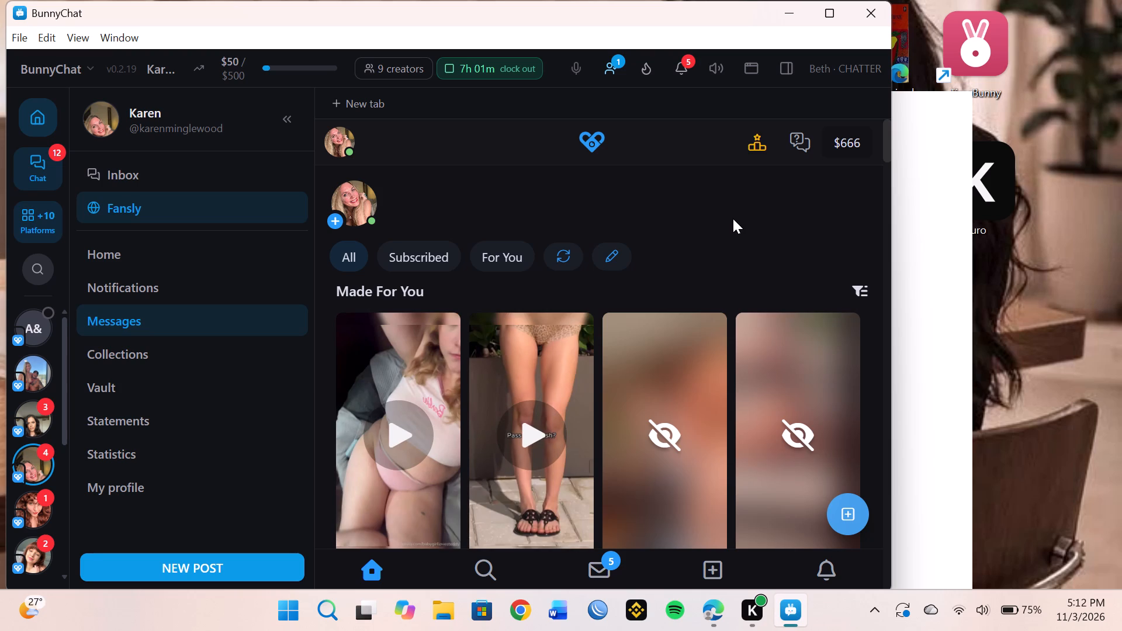
Open Karen's Fansly messages and look through the conversation list for unread fan messages.
{"action": "left_click", "coordinate": [594, 567]}
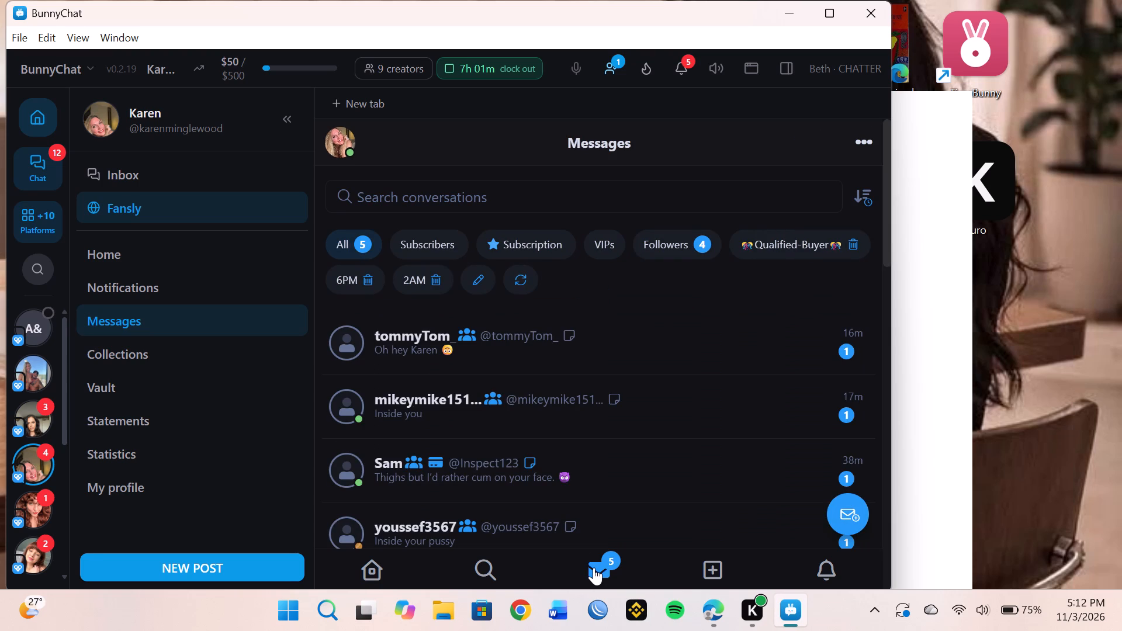
{"action": "scroll", "coordinate": [688, 520], "scroll_direction": "down", "scroll_amount": 1}
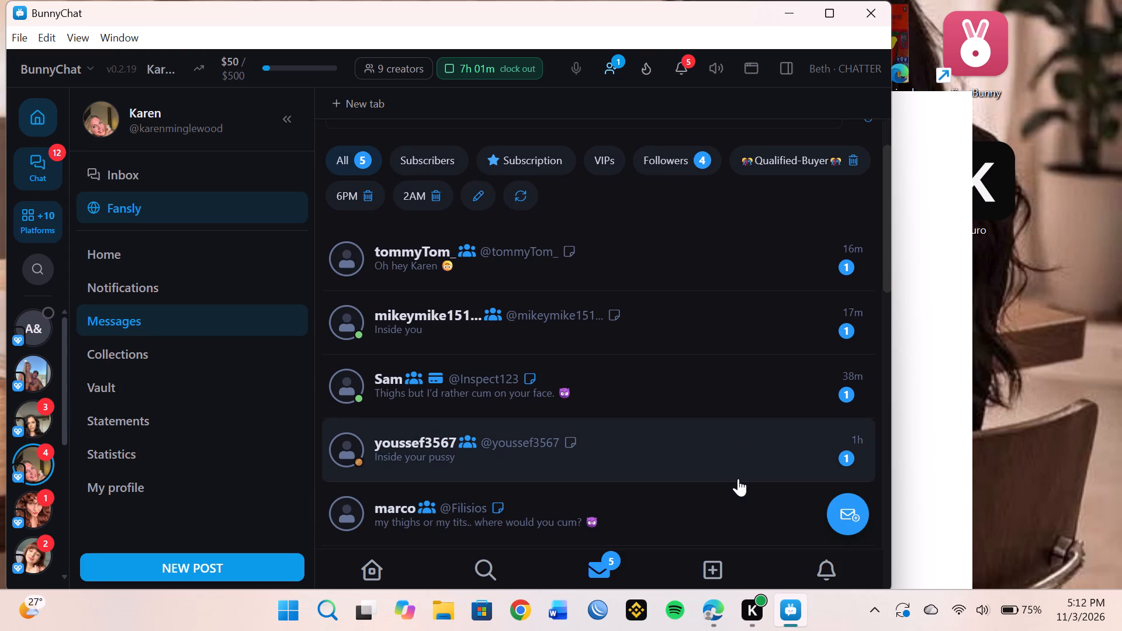
Open Karen's Fansly notifications and review the recent tips and purchases.
{"action": "left_click", "coordinate": [829, 560]}
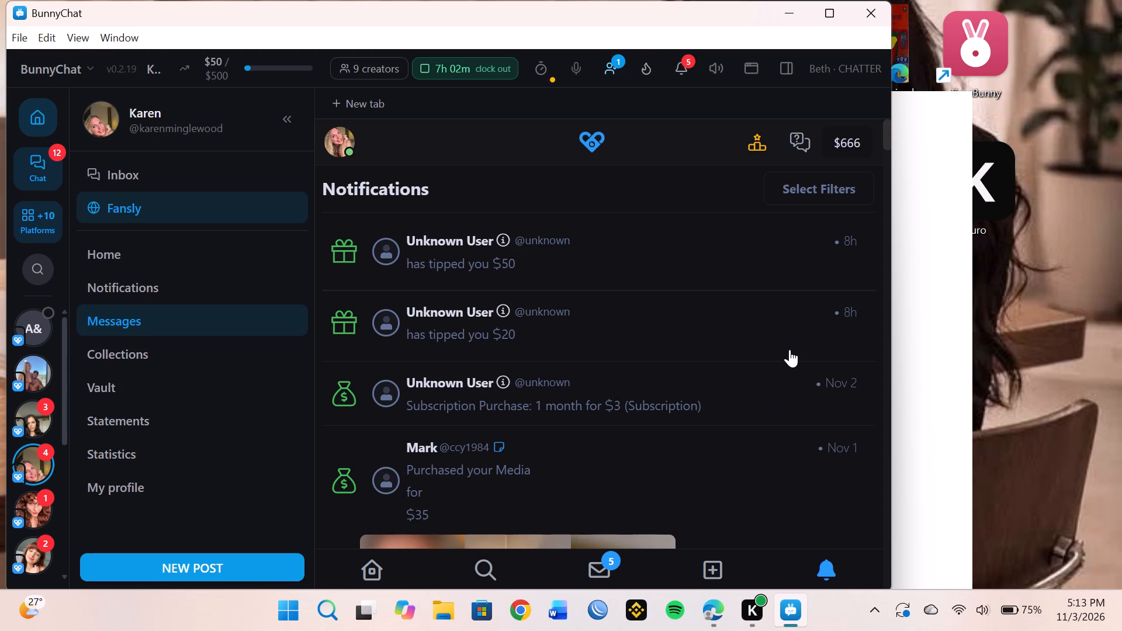
{"action": "left_click", "coordinate": [778, 325]}
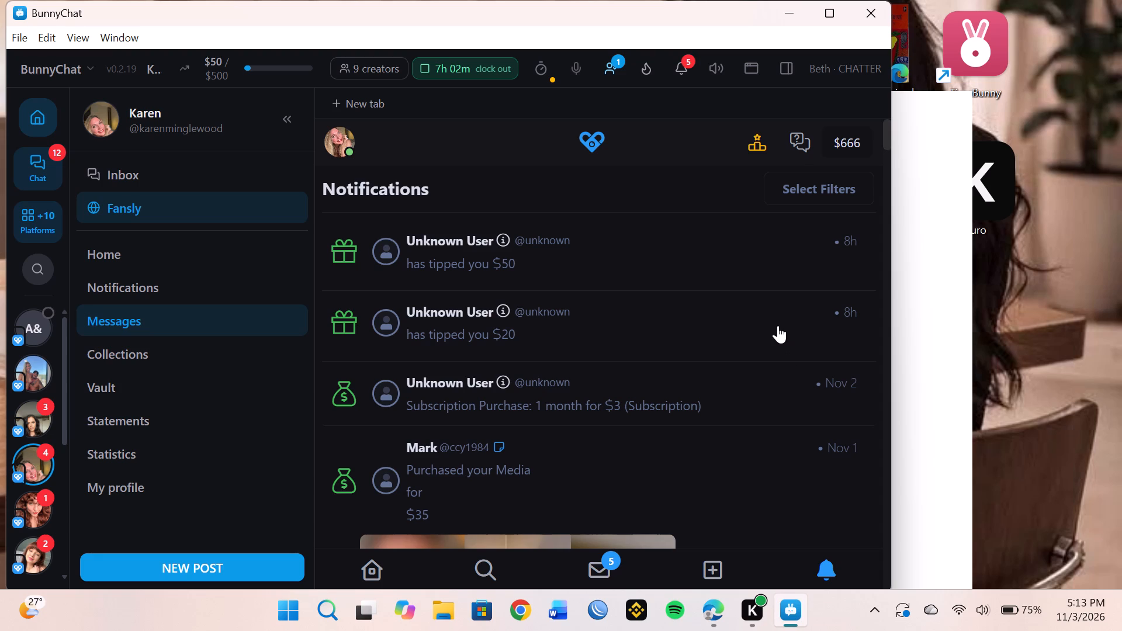
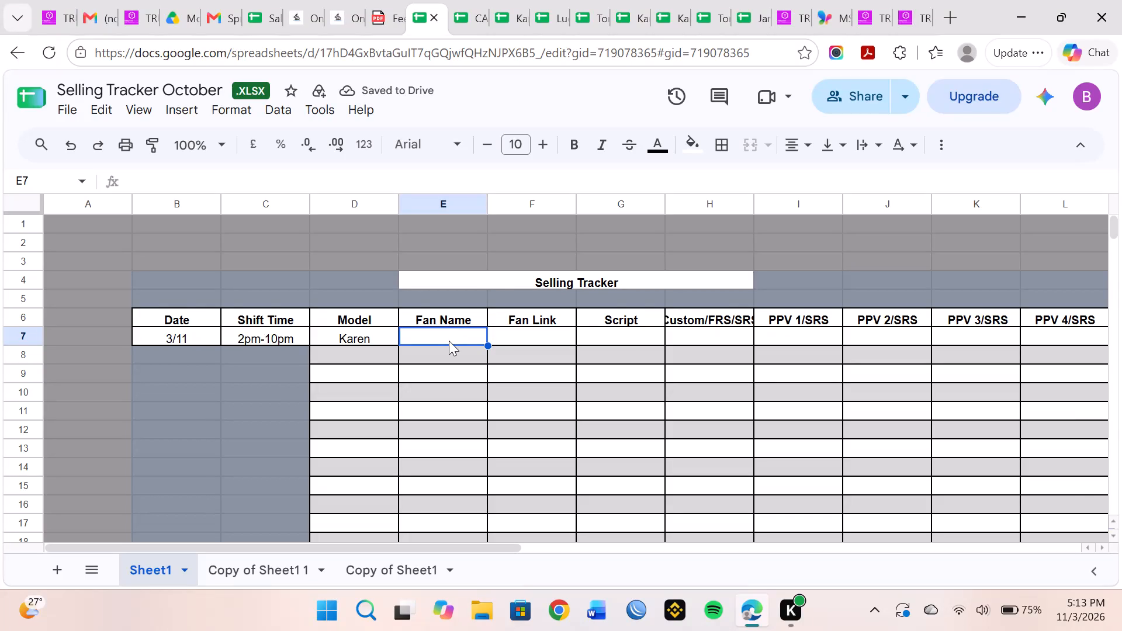
Enter "Unknown User" as the fan name in Karen's row of the Selling Tracker.
{"action": "key", "text": "y"}
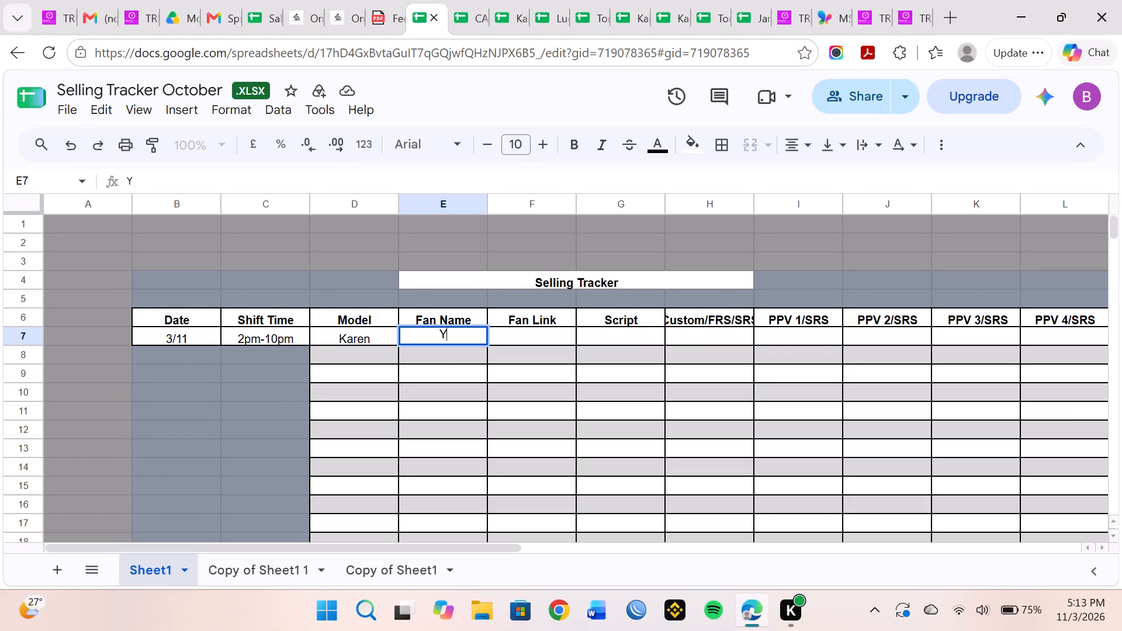
{"action": "key", "text": "BackSpace"}
{"action": "key", "text": "u"}
{"action": "type", "text": "nkn"}
{"action": "key", "text": "o"}
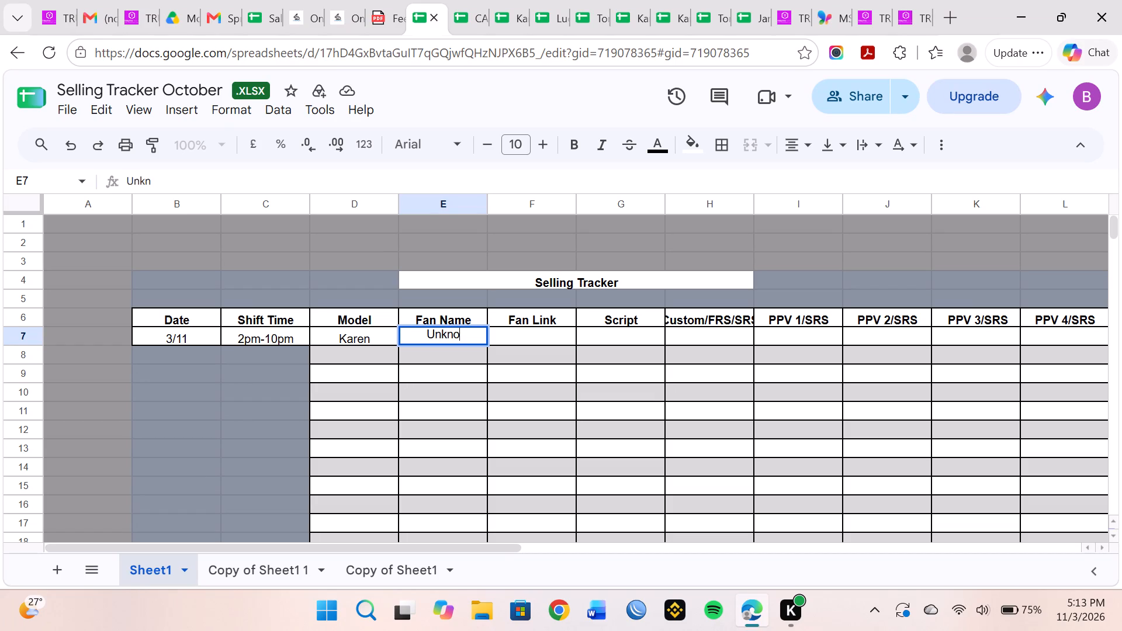
{"action": "type", "text": "wn"}
{"action": "key", "text": "space"}
{"action": "key", "text": "u"}
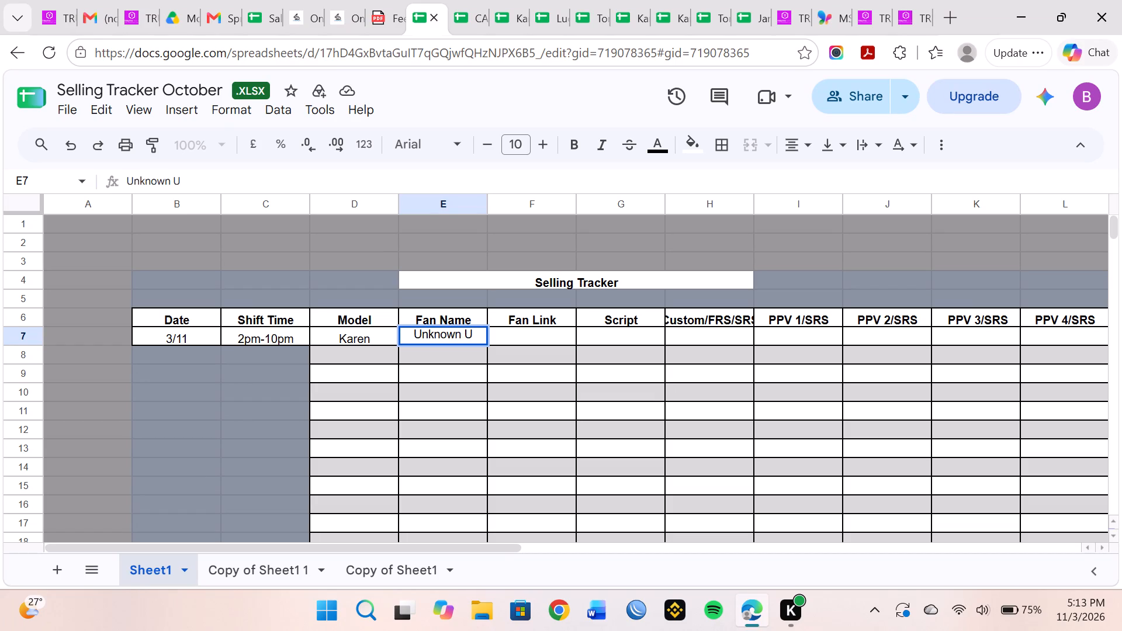
{"action": "type", "text": "ser"}
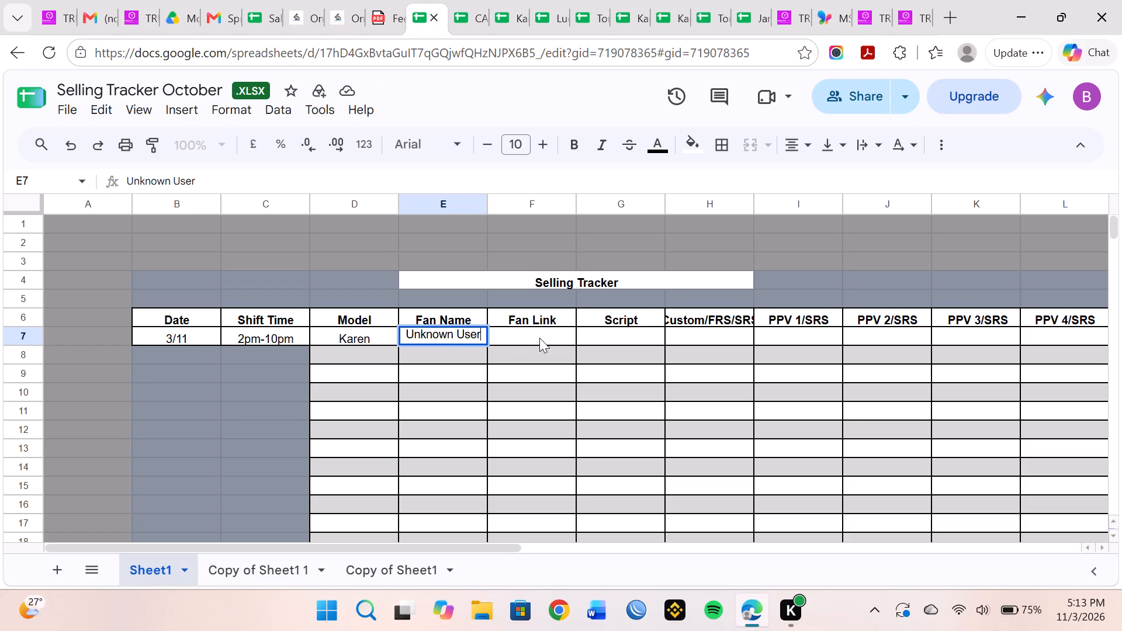
Enter "Fansley" in the Fan Link column of Karen's row.
{"action": "left_click", "coordinate": [539, 338]}
{"action": "key", "text": "f"}
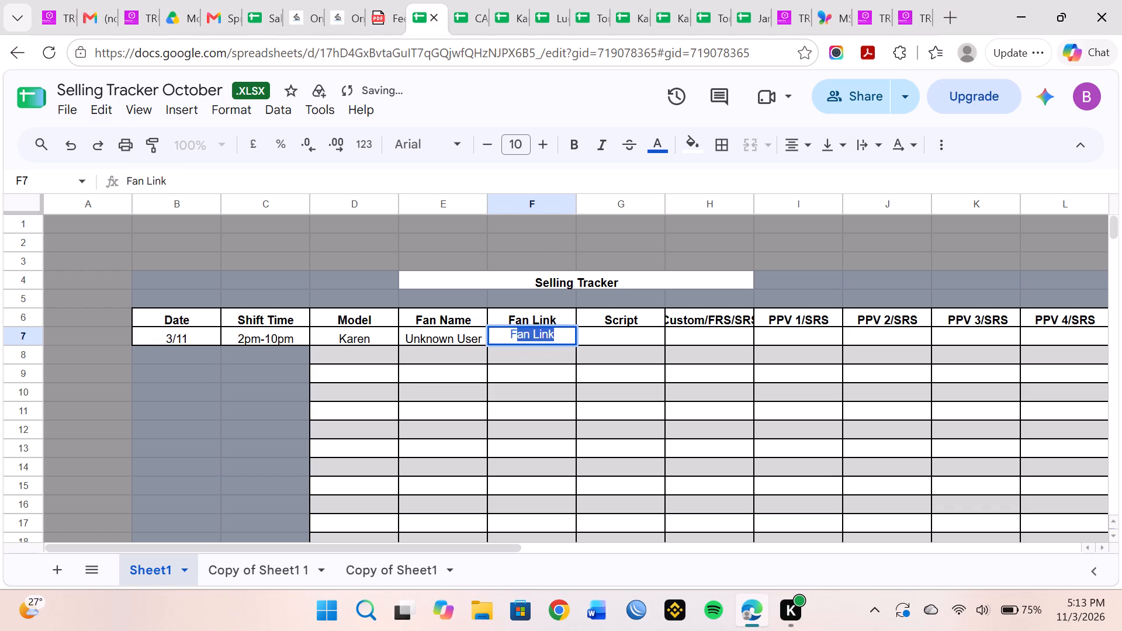
{"action": "key", "text": "a"}
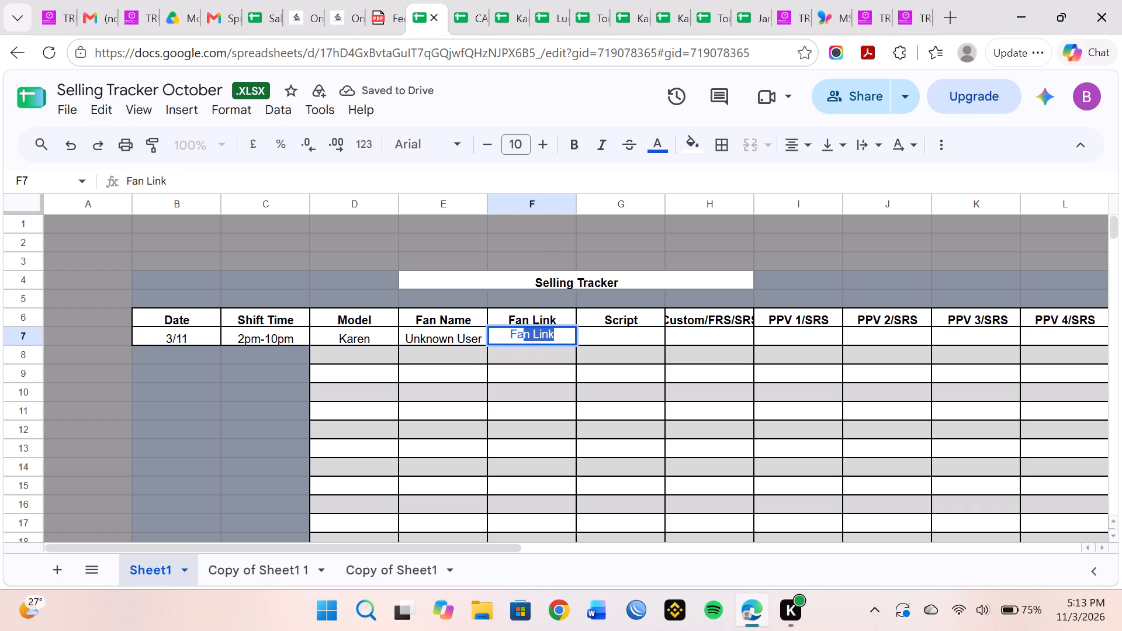
{"action": "type", "text": "ns"}
{"action": "type", "text": "ley"}
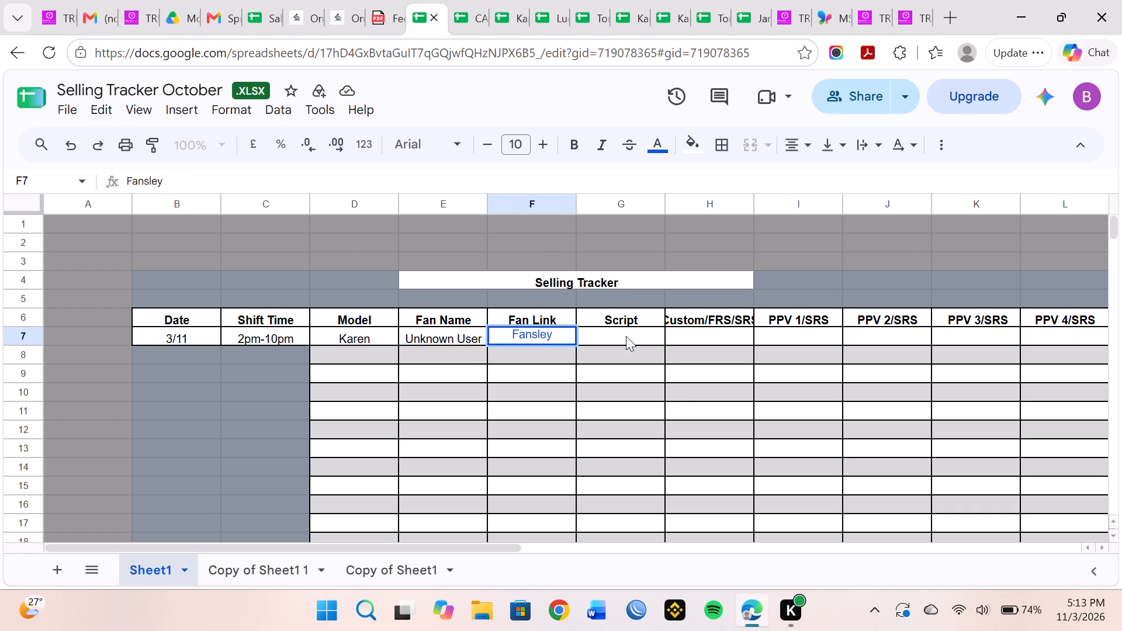
Leave Karen's Script cell blank and enter $50 in her row's Custom/FRS/SRS column.
{"action": "left_click", "coordinate": [626, 336]}
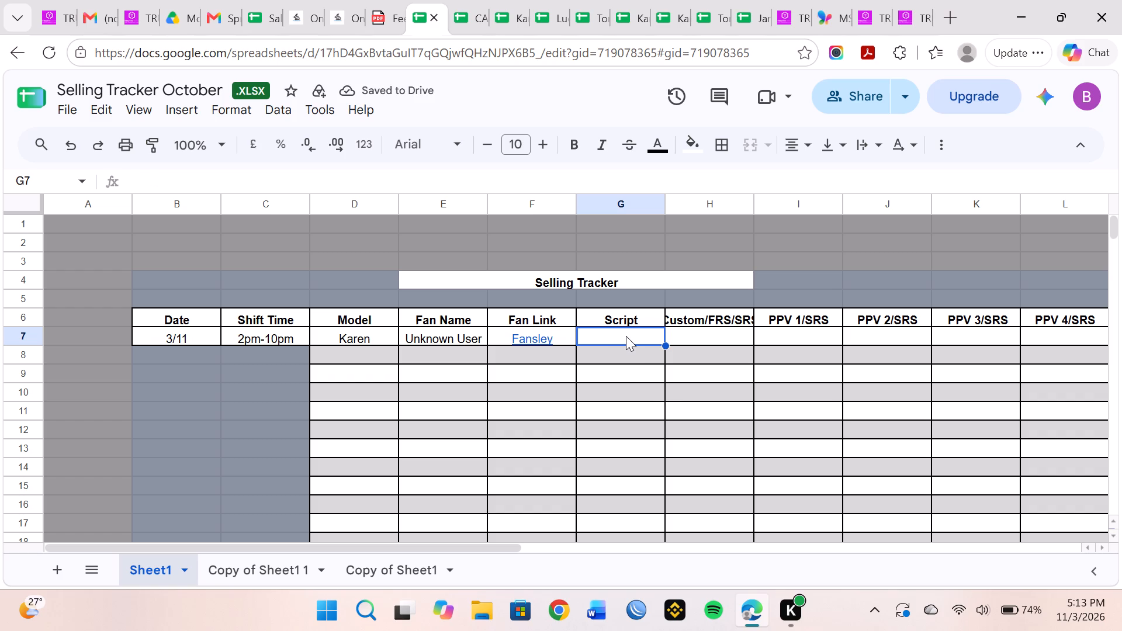
{"action": "left_click", "coordinate": [684, 339]}
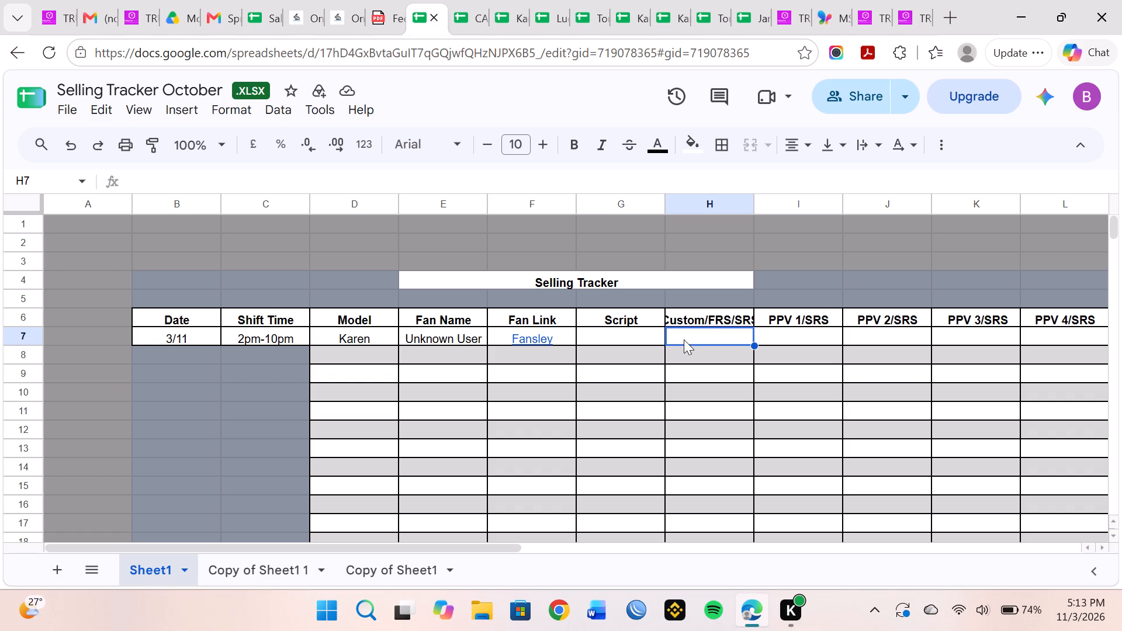
{"action": "key", "text": "shift+percent"}
{"action": "key", "text": "BackSpace"}
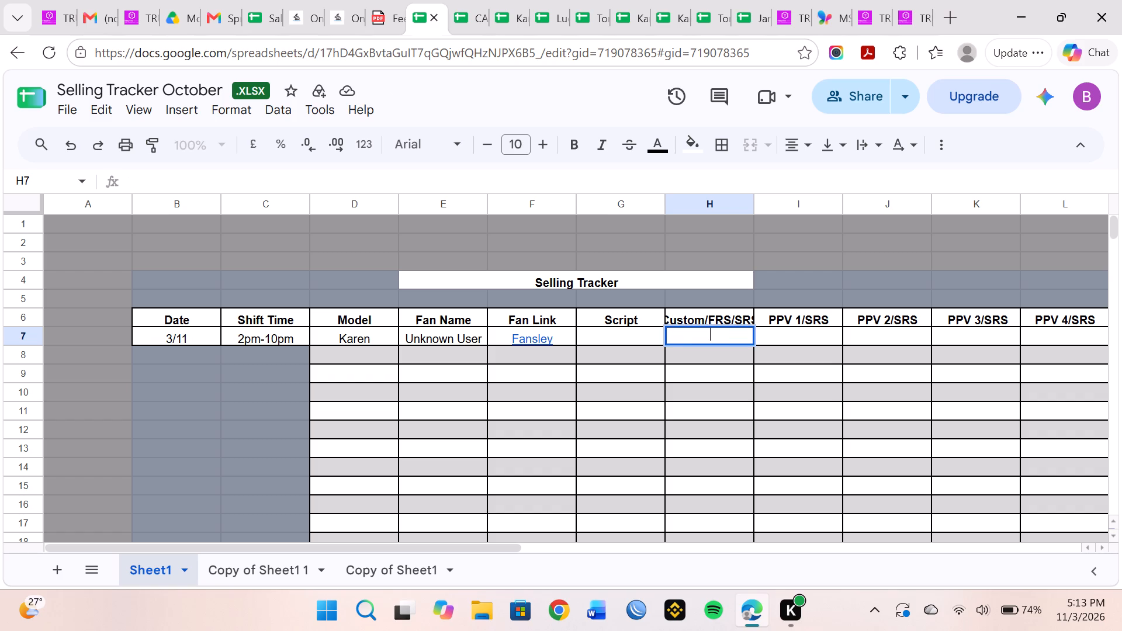
{"action": "key", "text": "shift+dollar"}
{"action": "key", "text": "5"}
{"action": "key", "text": "0"}
Start a new tracker entry in row 8 with the date 11/03/2026.
{"action": "left_click", "coordinate": [165, 358]}
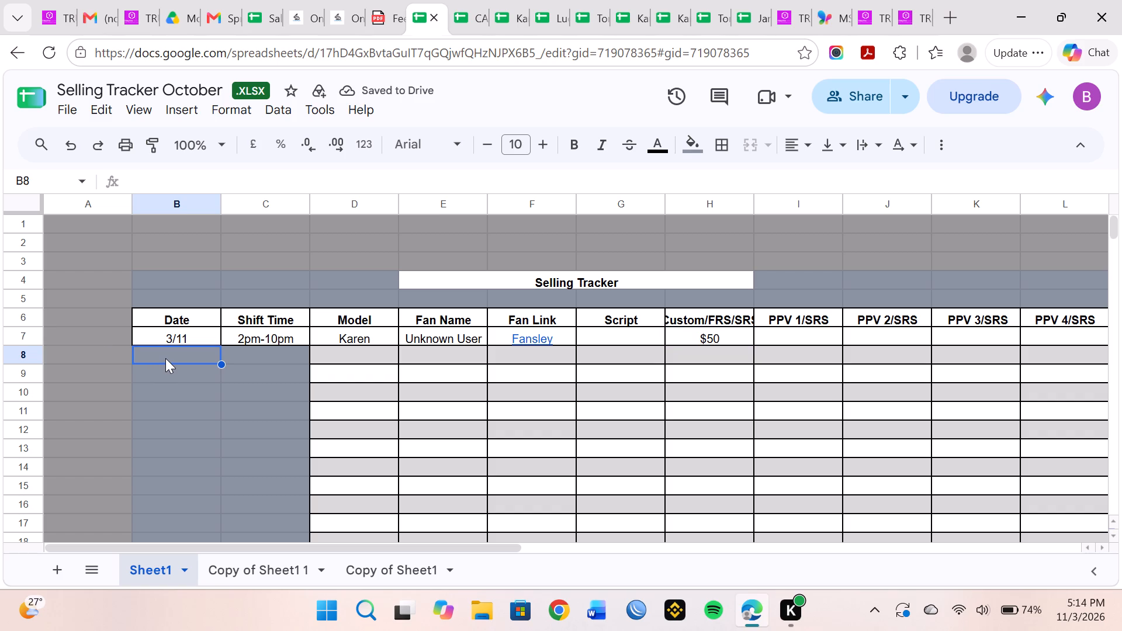
{"action": "type", "text": "11"}
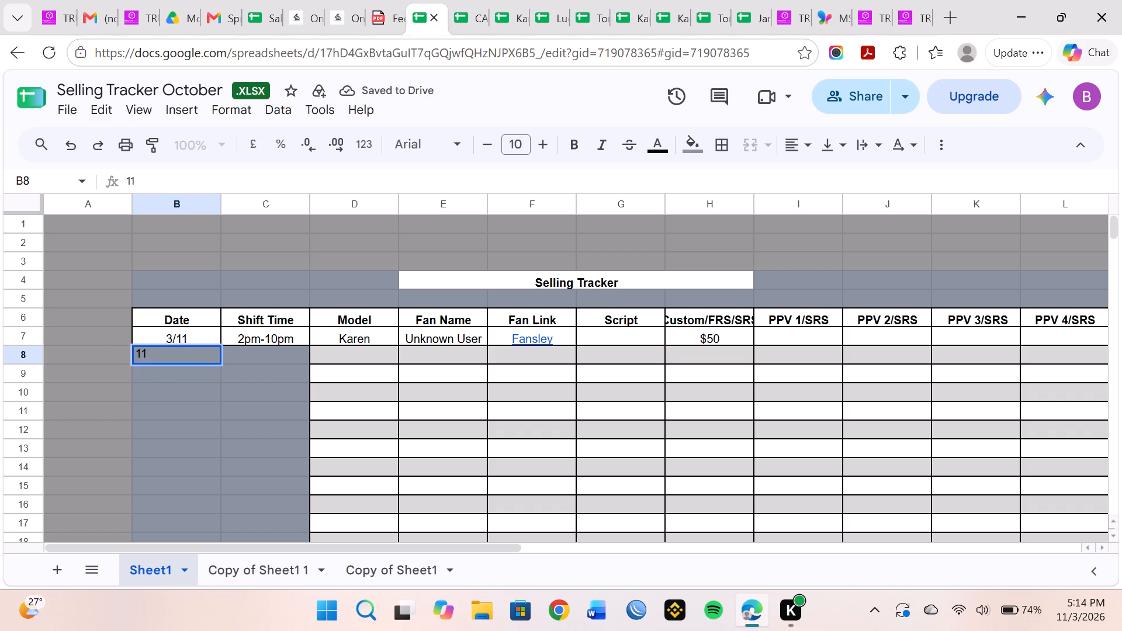
{"action": "key", "text": "slash"}
{"action": "type", "text": "03"}
{"action": "key", "text": "slash"}
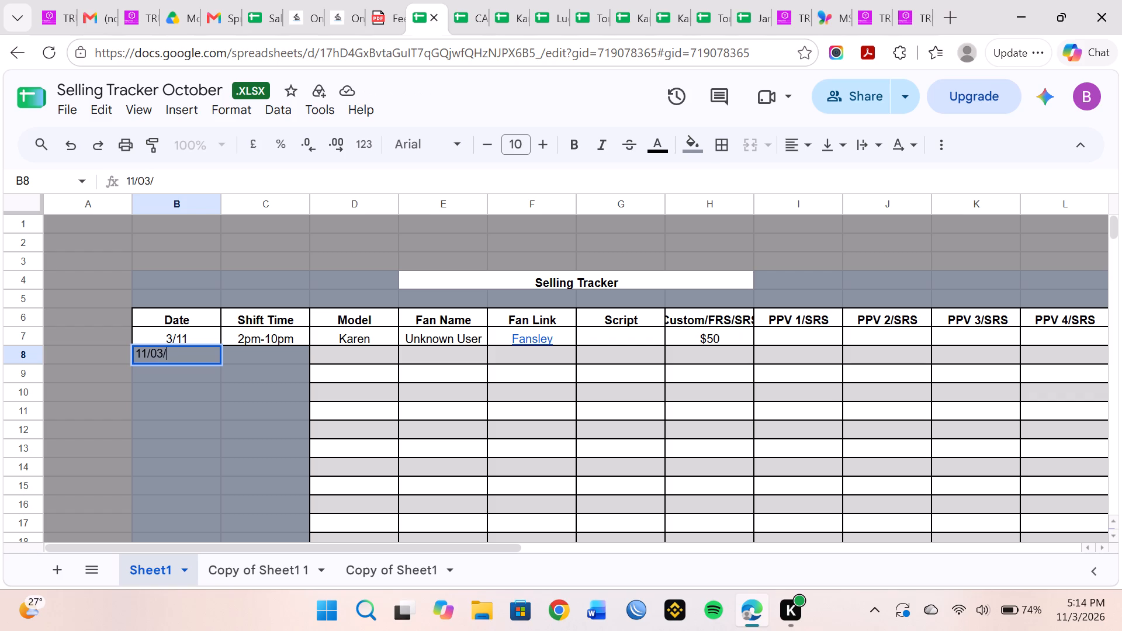
{"action": "type", "text": "20"}
{"action": "type", "text": "26"}
{"action": "left_click", "coordinate": [245, 355]}
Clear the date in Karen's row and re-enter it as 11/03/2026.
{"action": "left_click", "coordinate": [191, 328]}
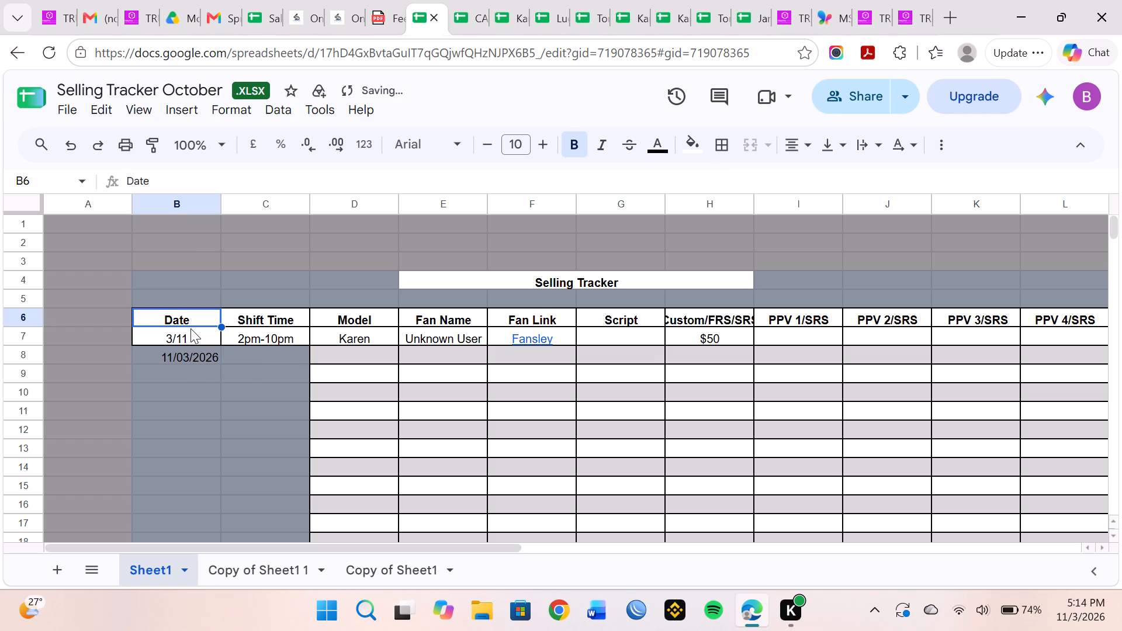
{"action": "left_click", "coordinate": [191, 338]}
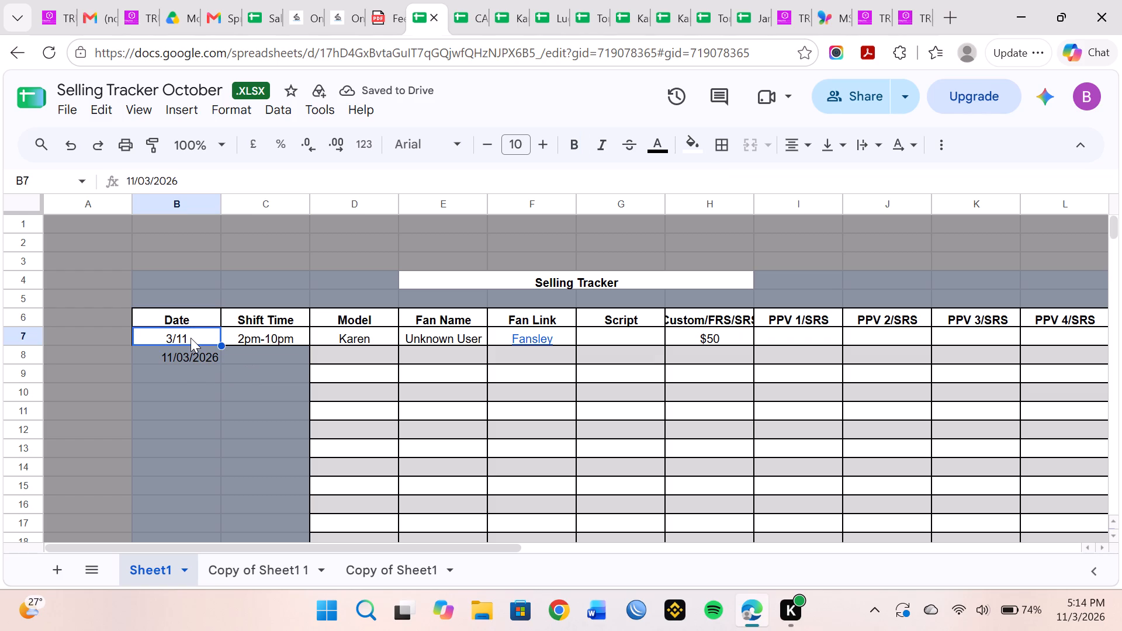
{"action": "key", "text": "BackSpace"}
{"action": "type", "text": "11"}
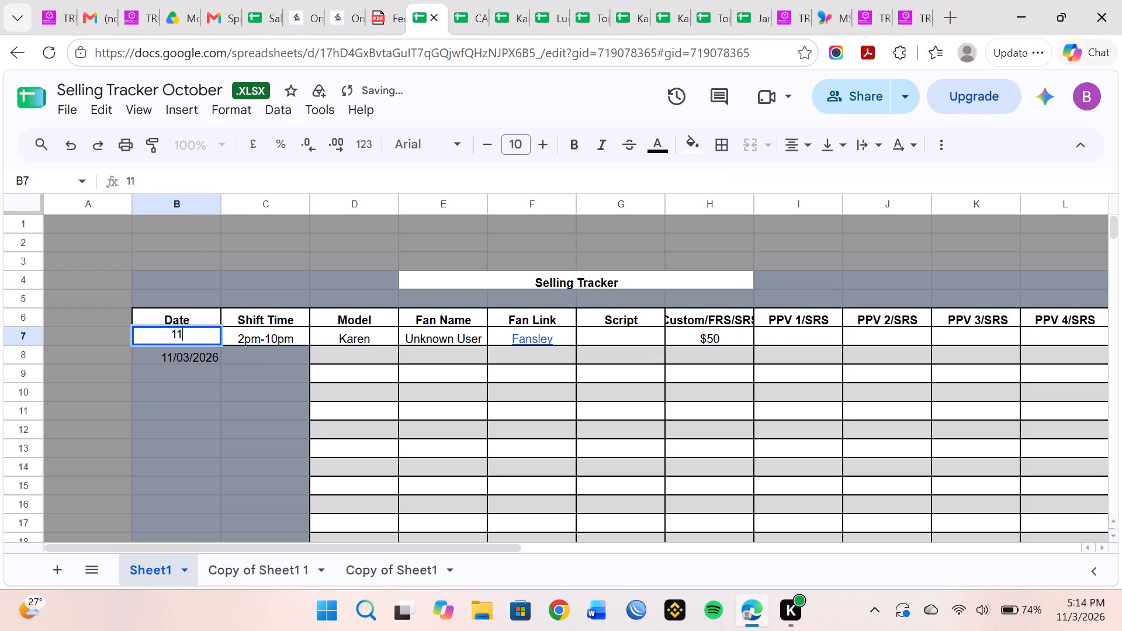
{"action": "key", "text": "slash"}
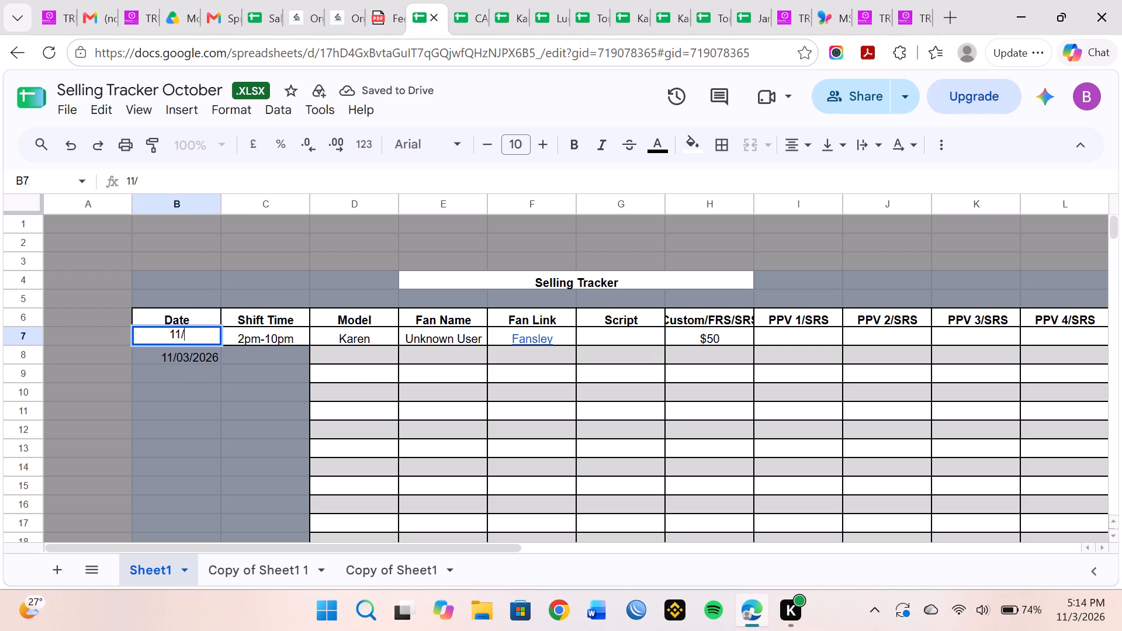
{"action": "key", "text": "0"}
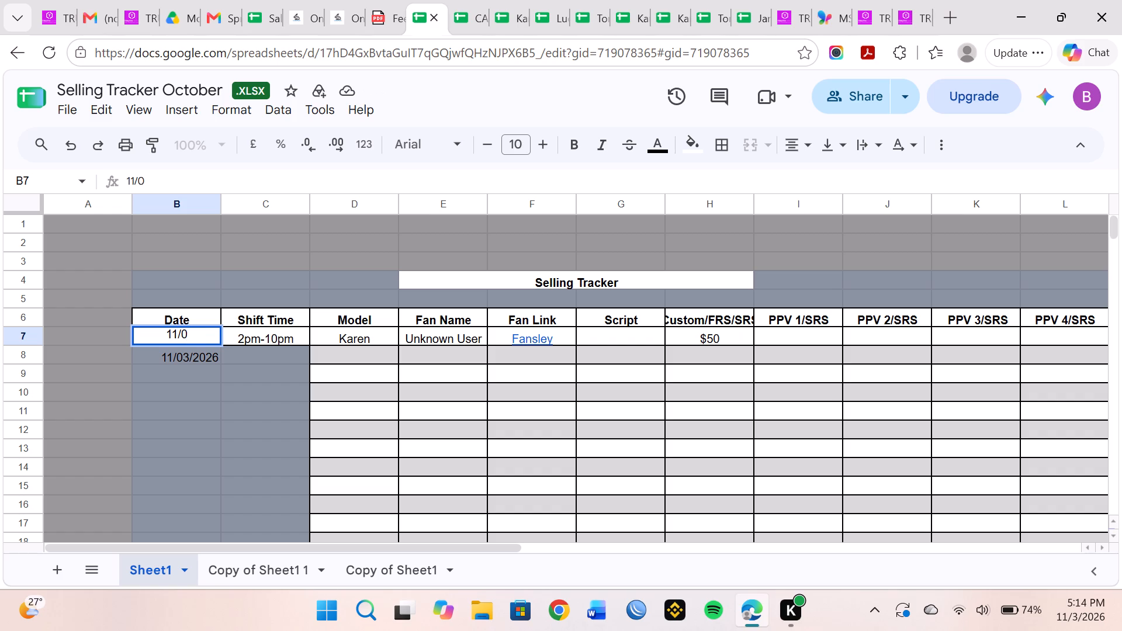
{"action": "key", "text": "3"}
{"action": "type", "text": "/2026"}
Enter 2pm-10pm as the shift time in row 8.
{"action": "left_click", "coordinate": [265, 347]}
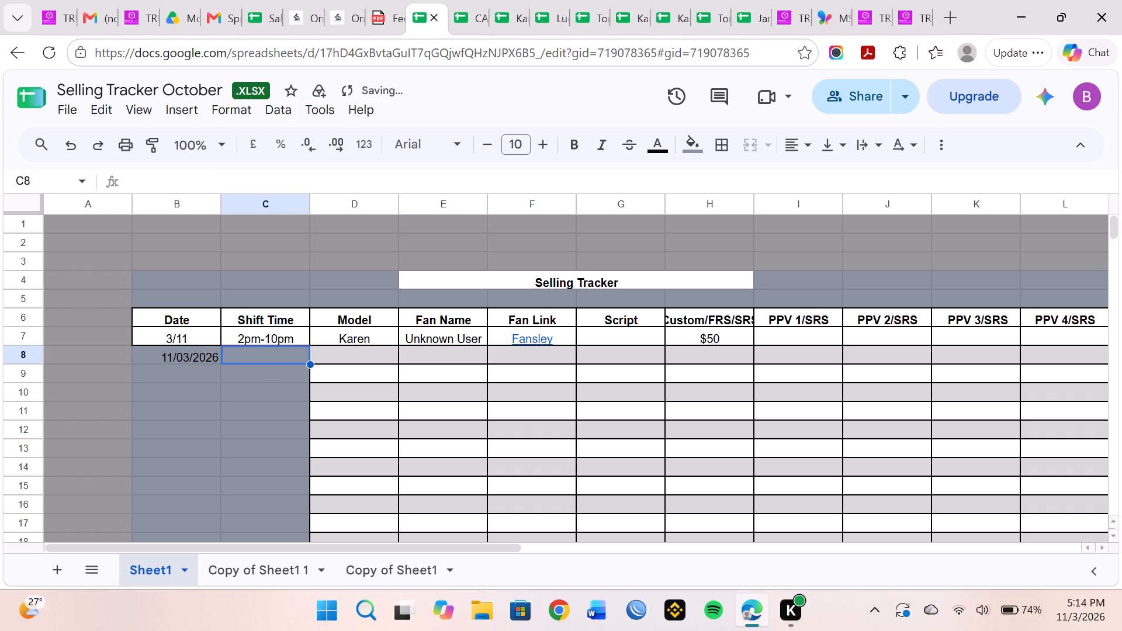
{"action": "key", "text": "2"}
{"action": "type", "text": "pm"}
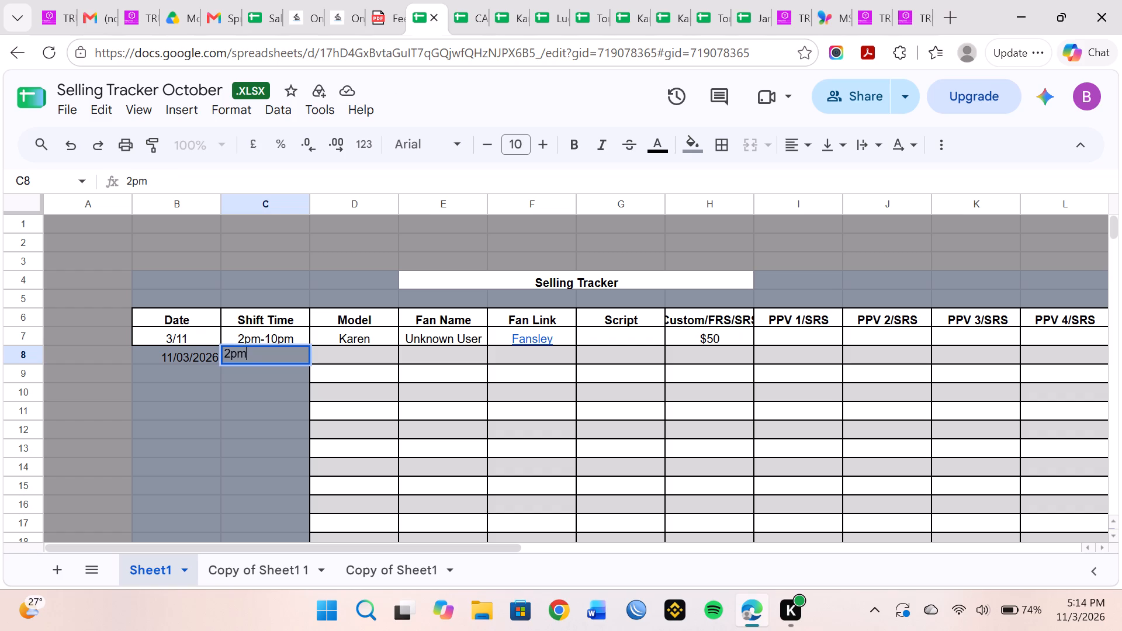
{"action": "key", "text": "minus"}
{"action": "type", "text": "10pm"}
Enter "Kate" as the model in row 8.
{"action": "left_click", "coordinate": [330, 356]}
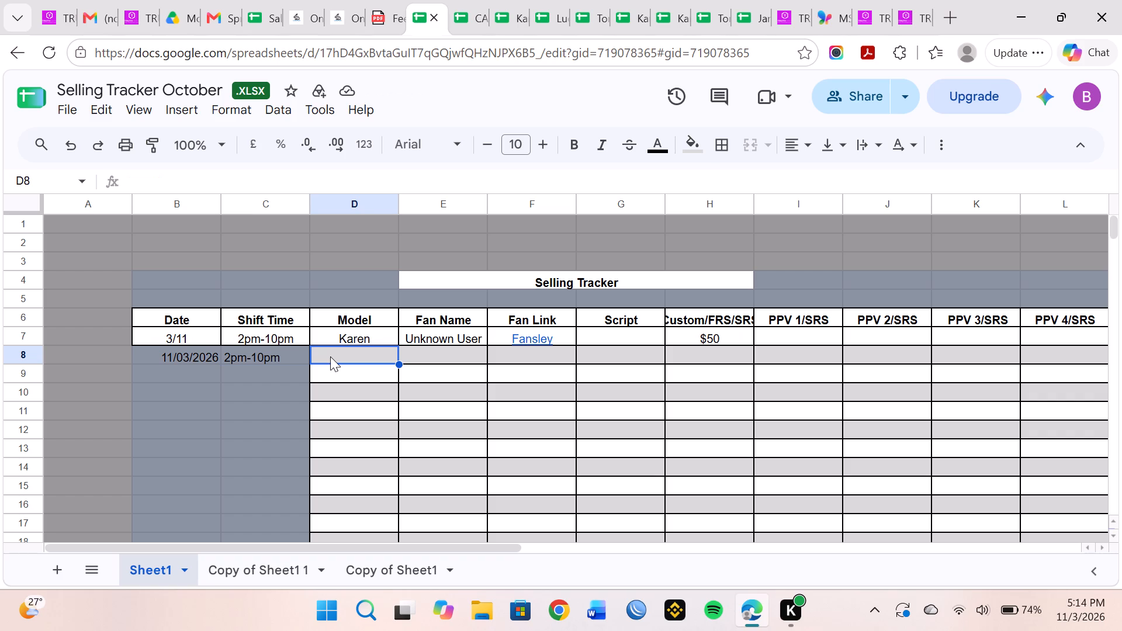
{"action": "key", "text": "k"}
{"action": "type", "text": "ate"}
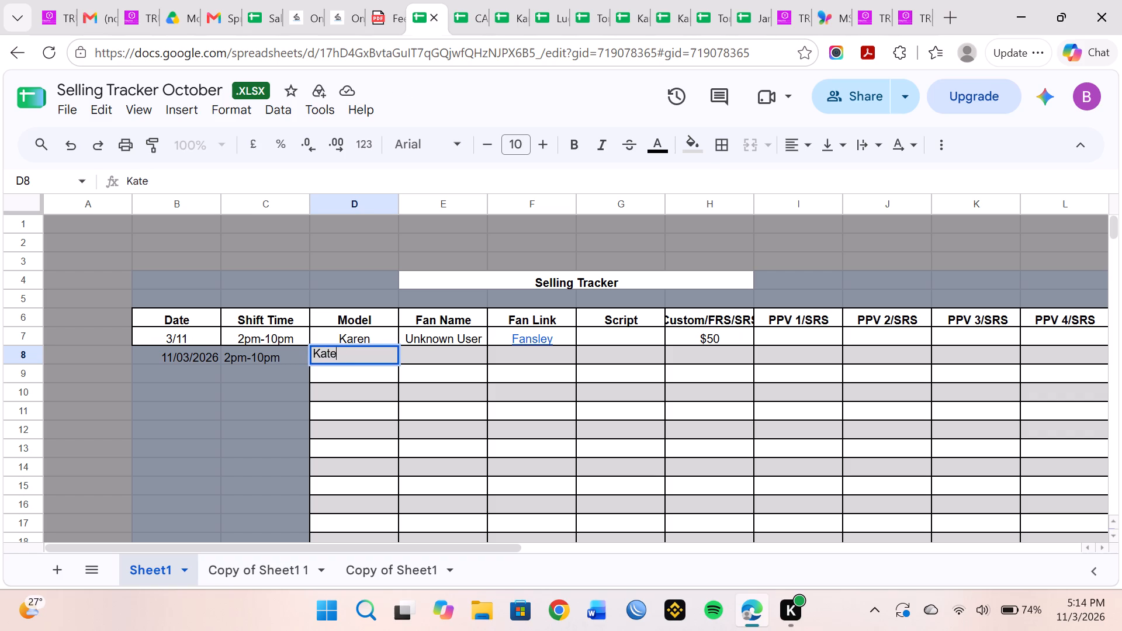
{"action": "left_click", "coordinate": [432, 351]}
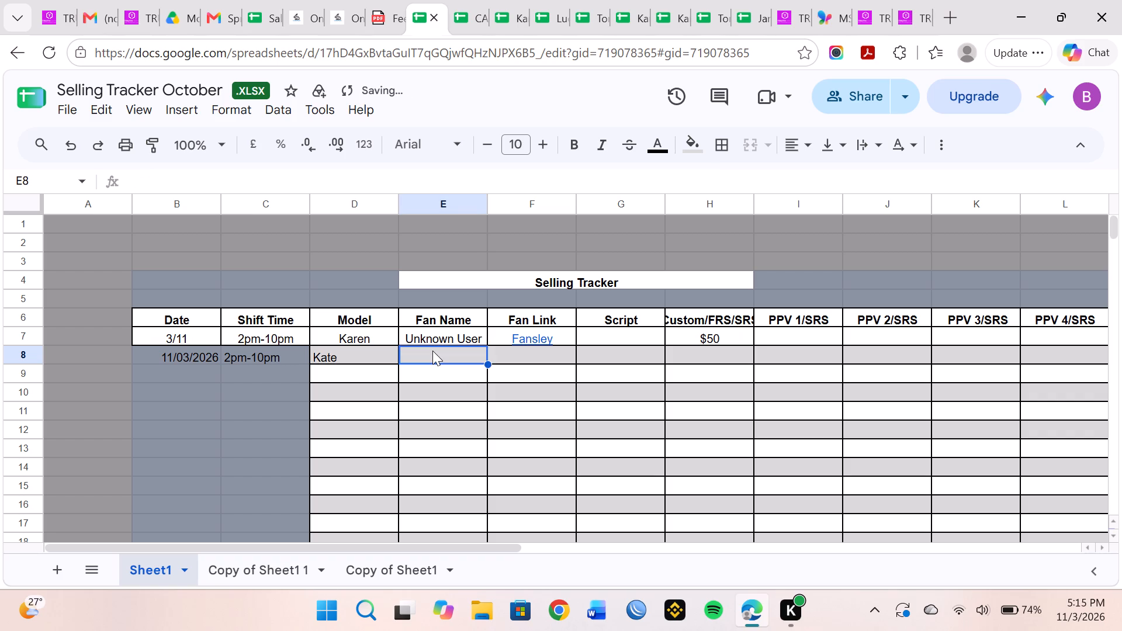
Clear the model cell in row 8 and re-enter "Kate" with leading spaces to shift it towards the cell's centre.
{"action": "left_click", "coordinate": [309, 355]}
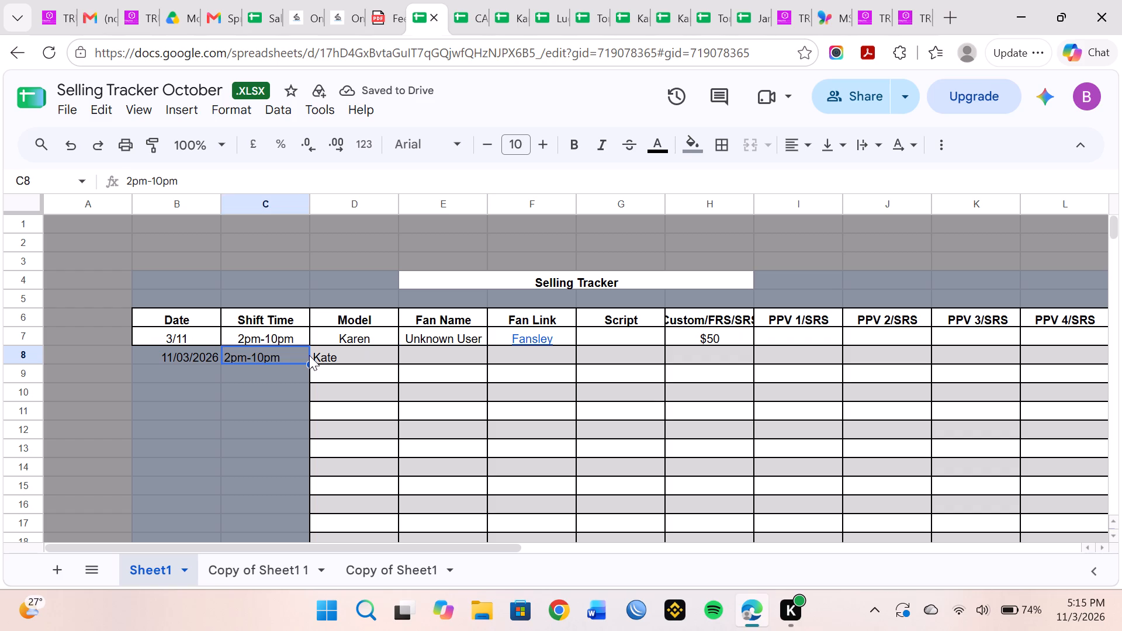
{"action": "left_click", "coordinate": [315, 355]}
{"action": "left_click", "coordinate": [326, 355]}
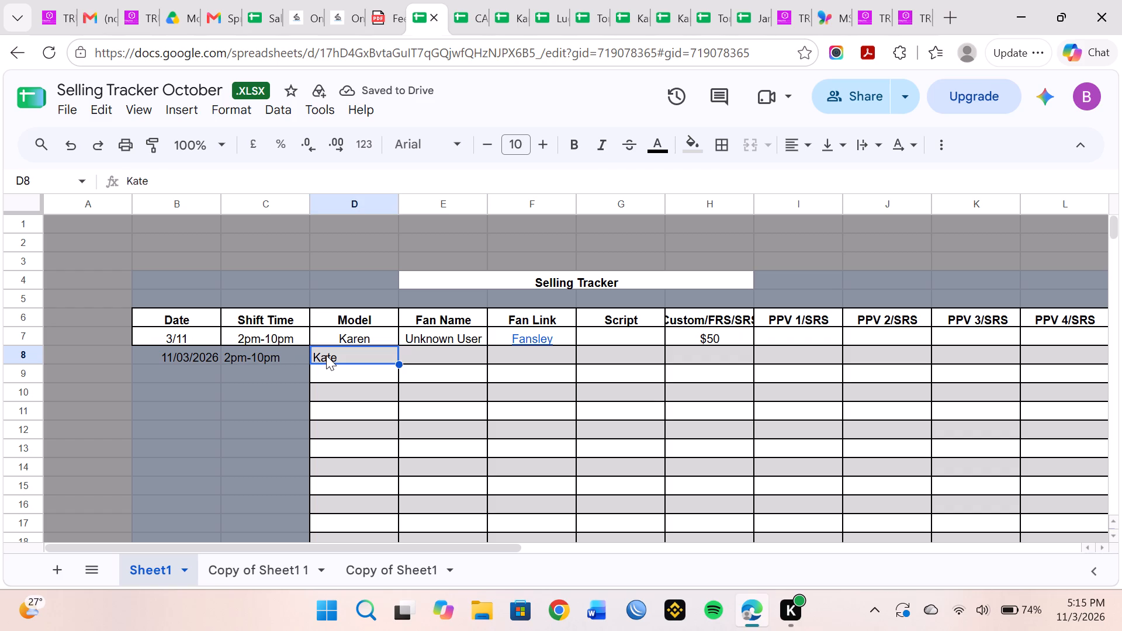
{"action": "left_click", "coordinate": [333, 355]}
{"action": "left_click", "coordinate": [335, 355]}
{"action": "key", "text": "BackSpace"}
{"action": "key", "text": "space"}
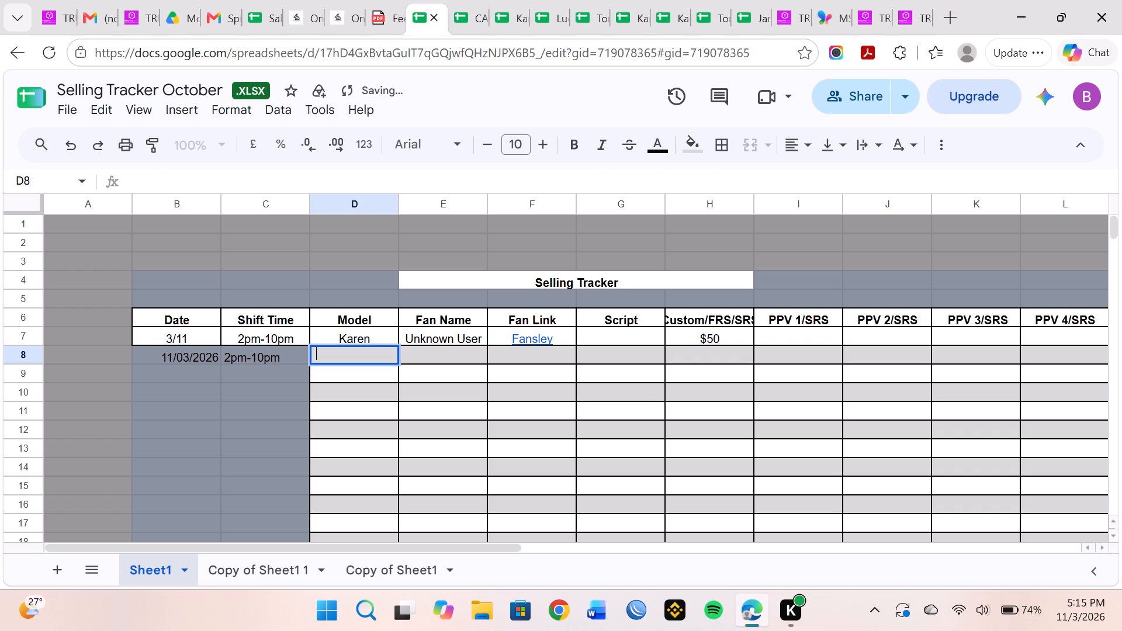
{"action": "key", "text": "space"}
{"action": "key", "text": "space"}
{"action": "key", "text": "space"}
{"action": "key", "text": "space"}
{"action": "key", "text": "k"}
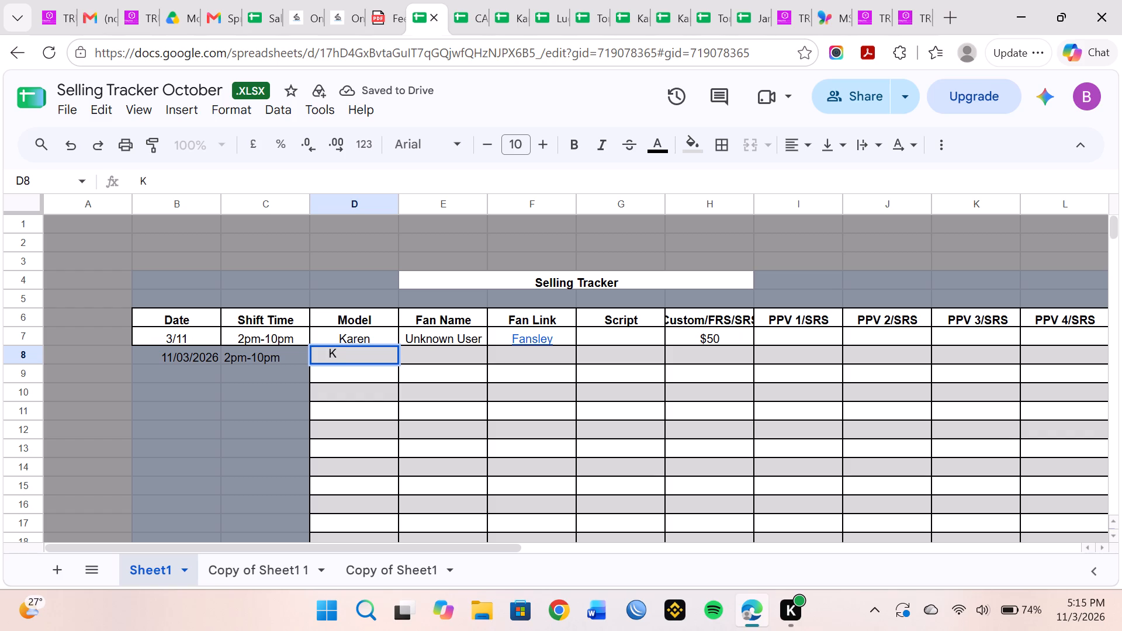
{"action": "type", "text": "ate"}
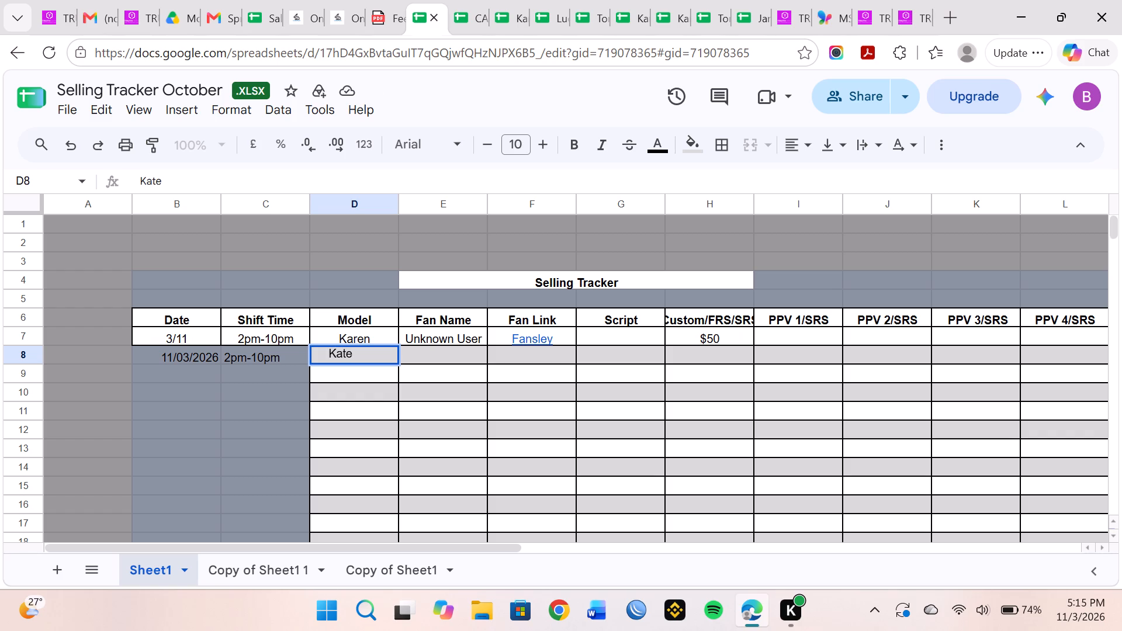
Remove four of the leading spaces before "Kate" in the row 8 model cell.
{"action": "left_click", "coordinate": [343, 352]}
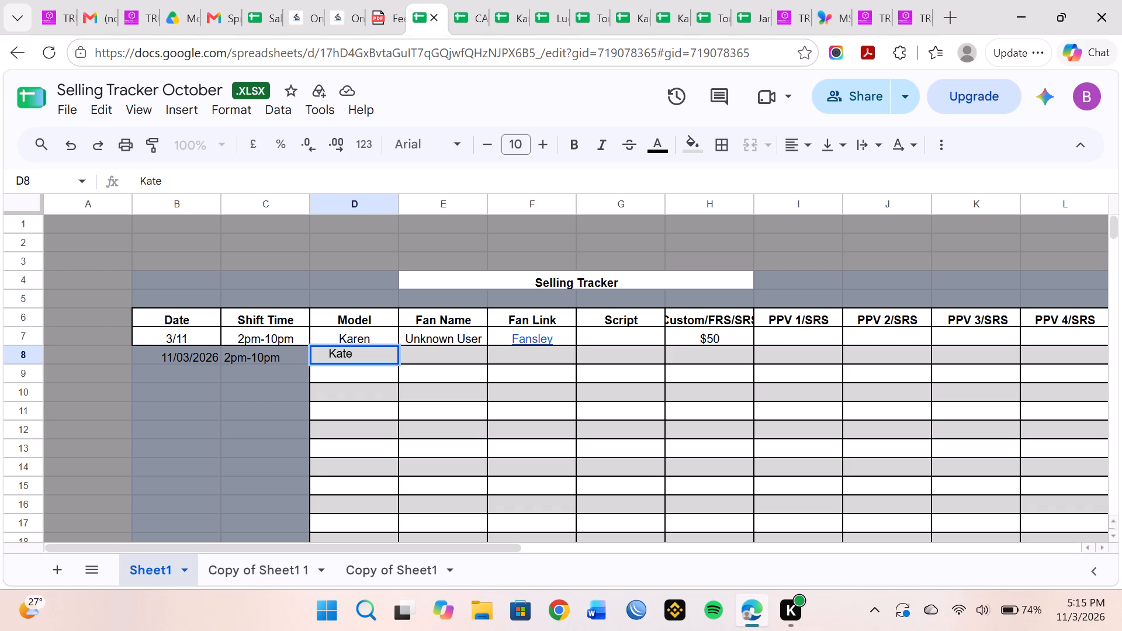
{"action": "left_click", "coordinate": [336, 352]}
{"action": "left_click", "coordinate": [327, 352]}
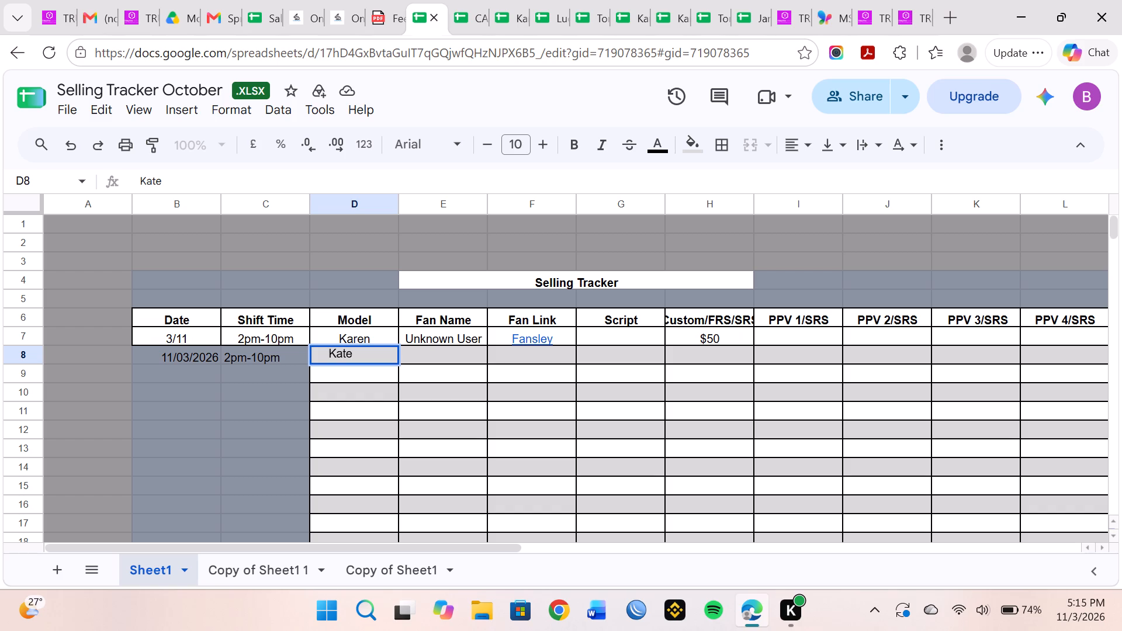
{"action": "left_click", "coordinate": [327, 352]}
{"action": "double_click", "coordinate": [352, 353]}
{"action": "left_click", "coordinate": [329, 353]}
{"action": "key", "text": "BackSpace"}
{"action": "key", "text": "BackSpace"}
{"action": "key", "text": "BackSpace"}
{"action": "key", "text": "BackSpace"}
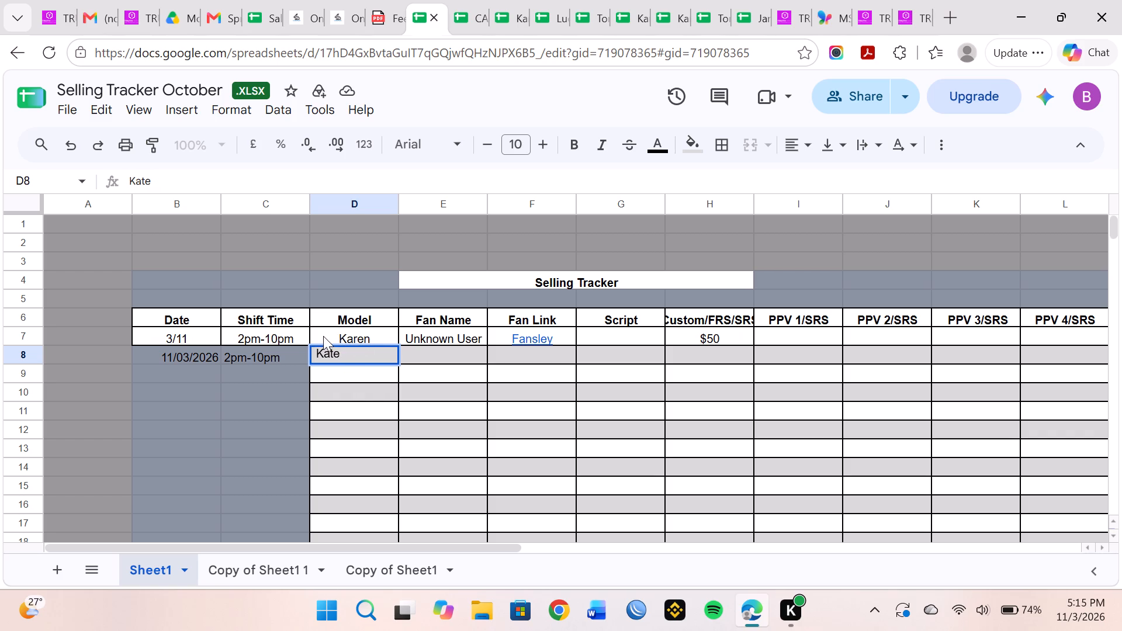
{"action": "left_click", "coordinate": [324, 335]}
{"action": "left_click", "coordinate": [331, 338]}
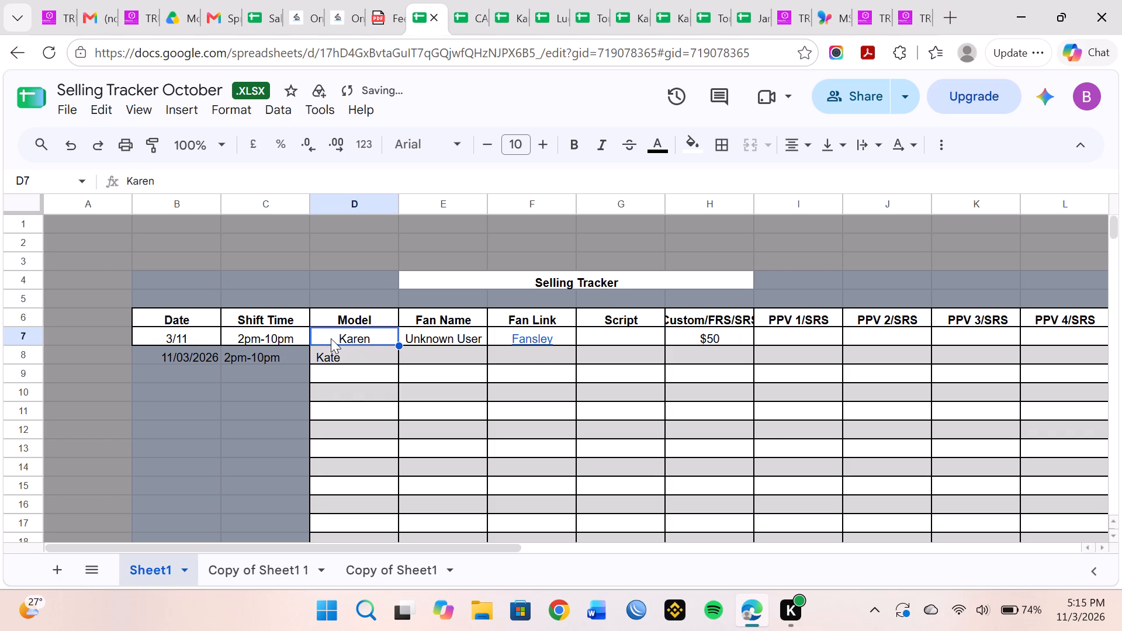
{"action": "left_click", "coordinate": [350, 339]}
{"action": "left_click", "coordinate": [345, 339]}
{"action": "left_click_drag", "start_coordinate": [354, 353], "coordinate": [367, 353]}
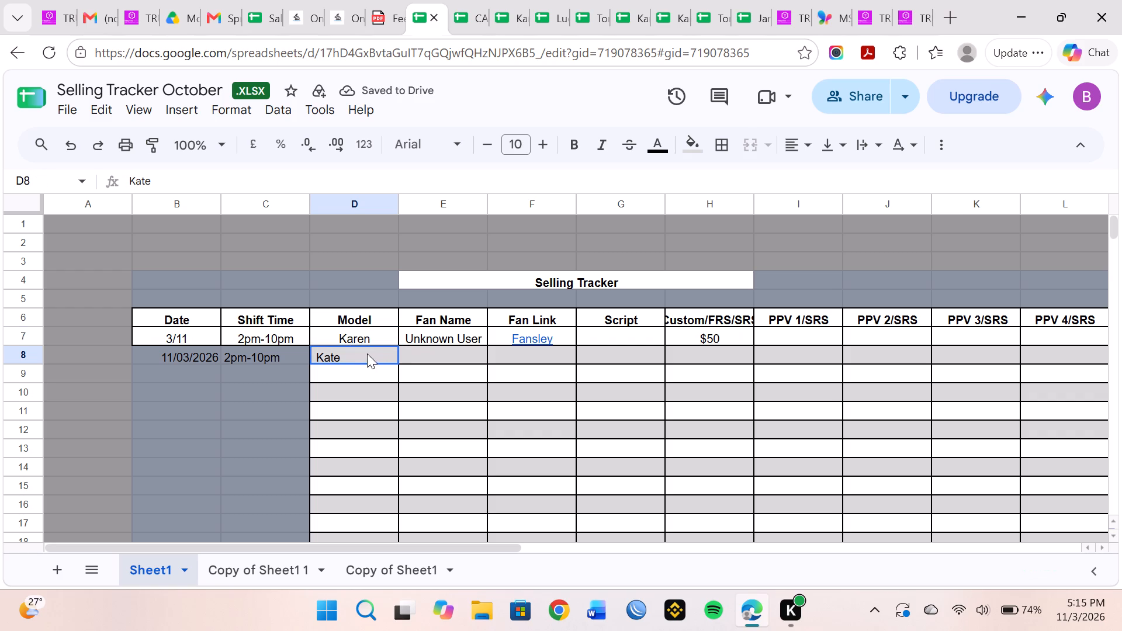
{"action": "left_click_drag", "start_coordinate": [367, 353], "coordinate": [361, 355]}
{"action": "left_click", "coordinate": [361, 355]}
Enter "Martin" as the fan name in row 8.
{"action": "left_click", "coordinate": [422, 352]}
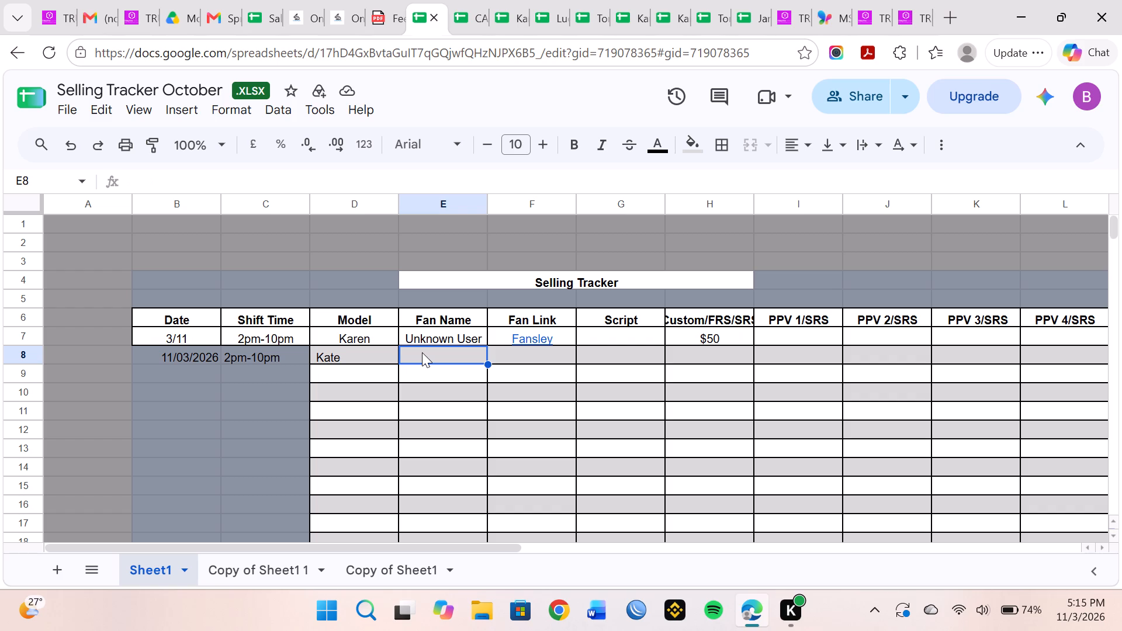
{"action": "key", "text": "m"}
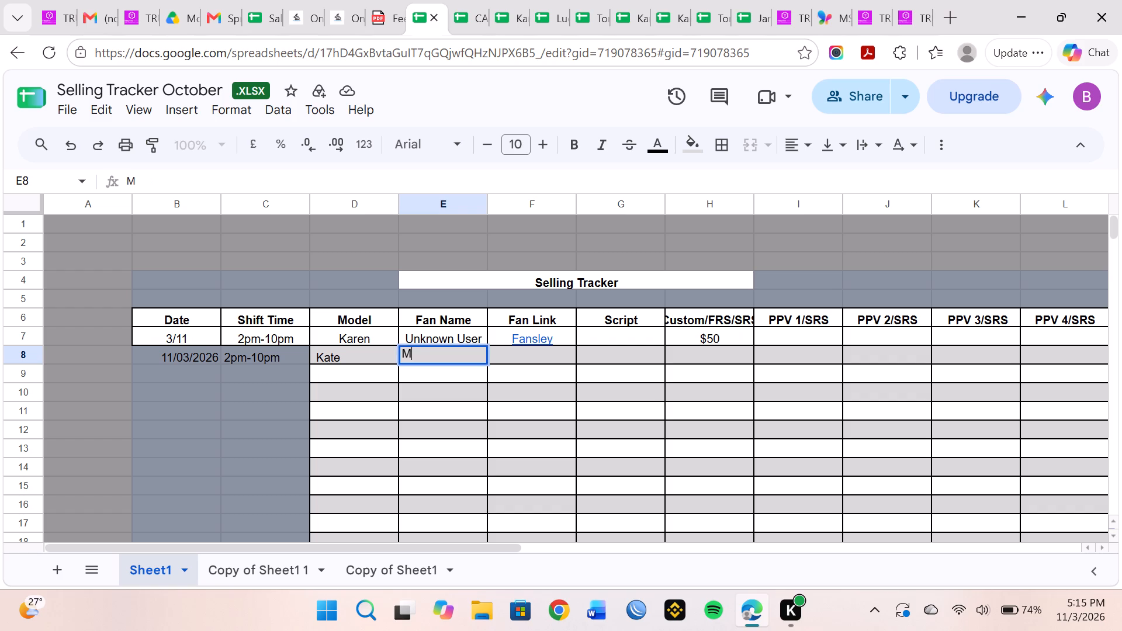
{"action": "type", "text": "artu"}
{"action": "key", "text": "BackSpace"}
{"action": "type", "text": "in"}
{"action": "key", "text": "space"}
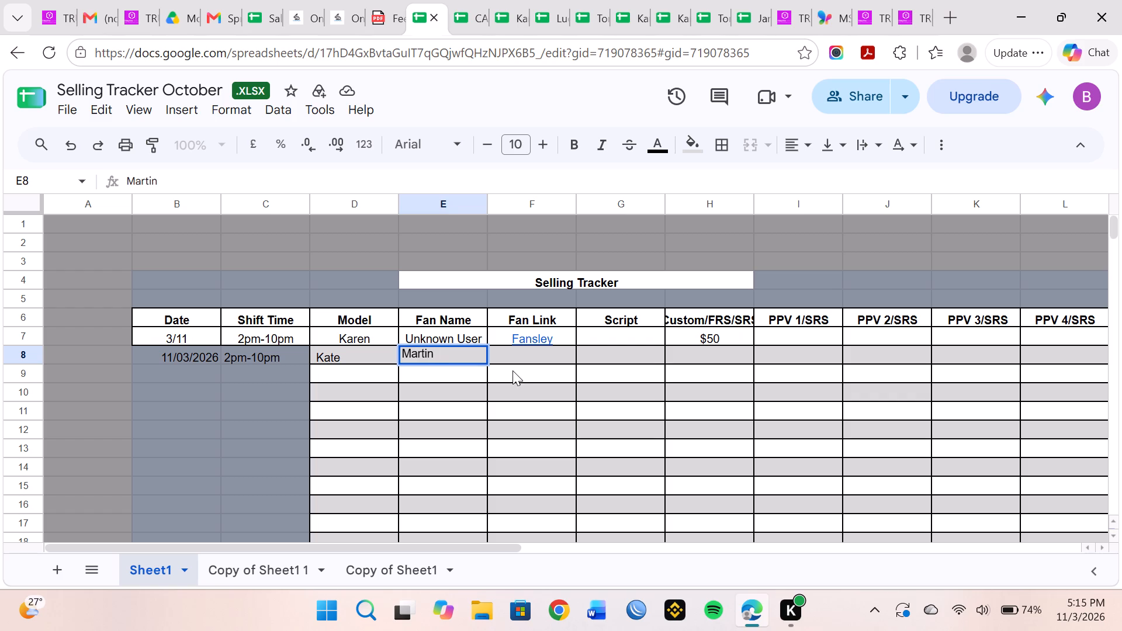
Enter "Fansley" as the fan link text in row 8.
{"action": "left_click", "coordinate": [514, 359]}
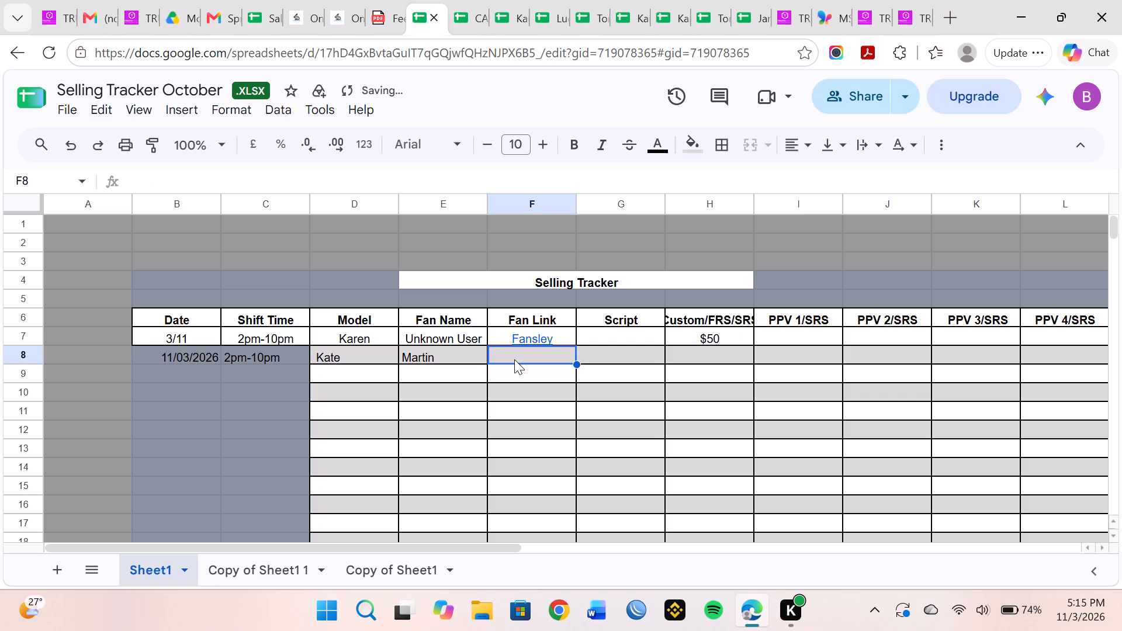
{"action": "key", "text": "f"}
{"action": "type", "text": "ansley"}
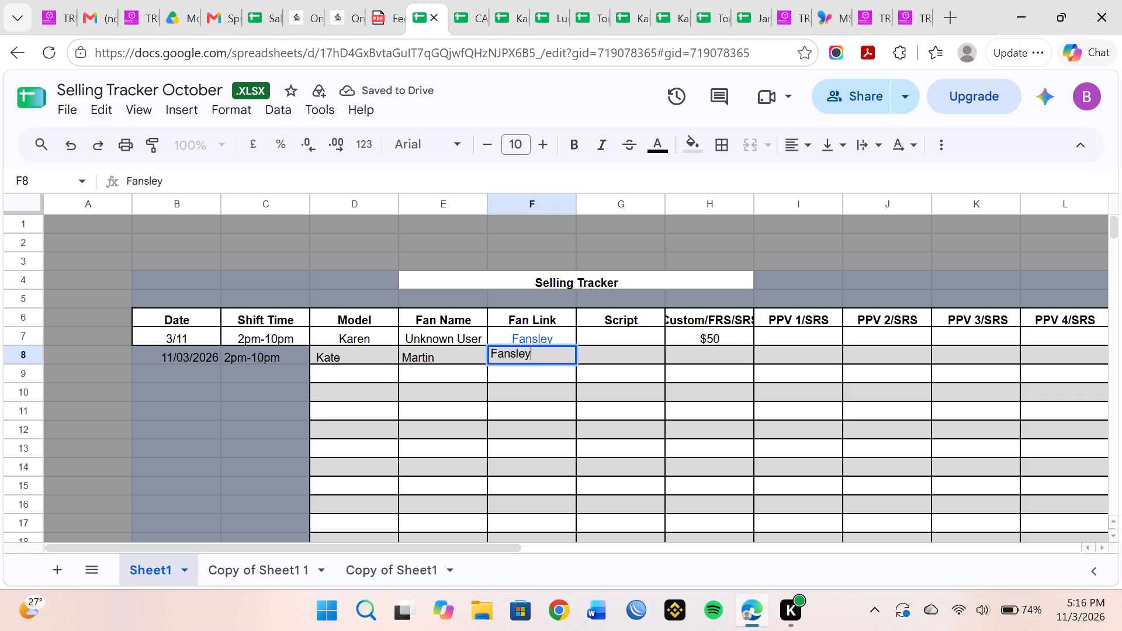
Enter $50 as the Custom/FRS/SRS amount in row 8.
{"action": "left_click", "coordinate": [708, 358]}
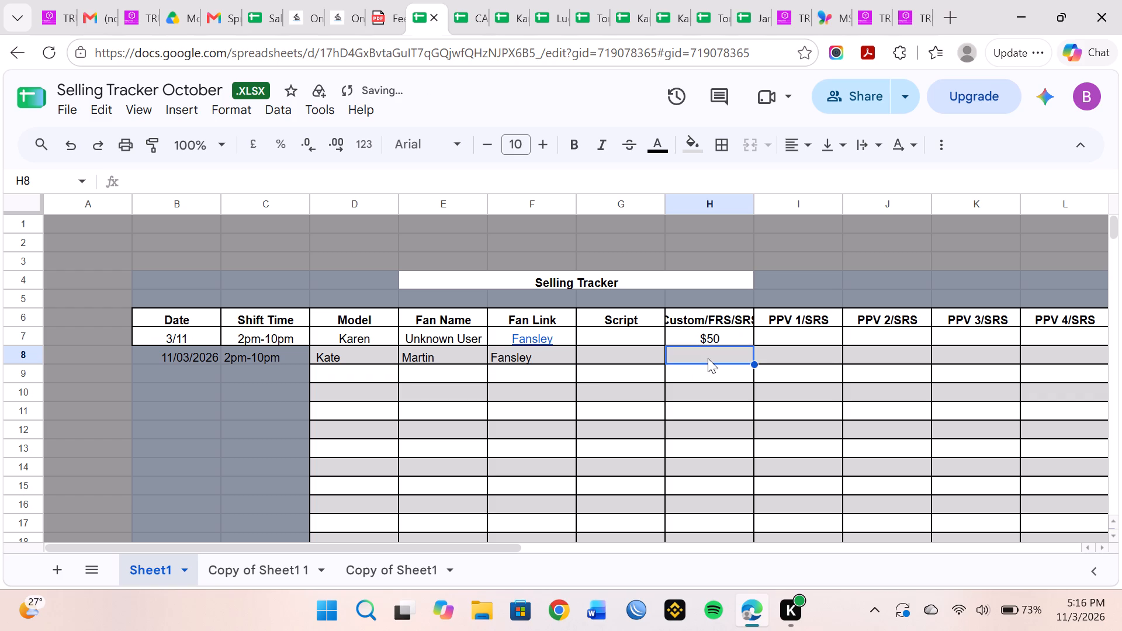
{"action": "key", "text": "shift+dollar"}
{"action": "type", "text": "50"}
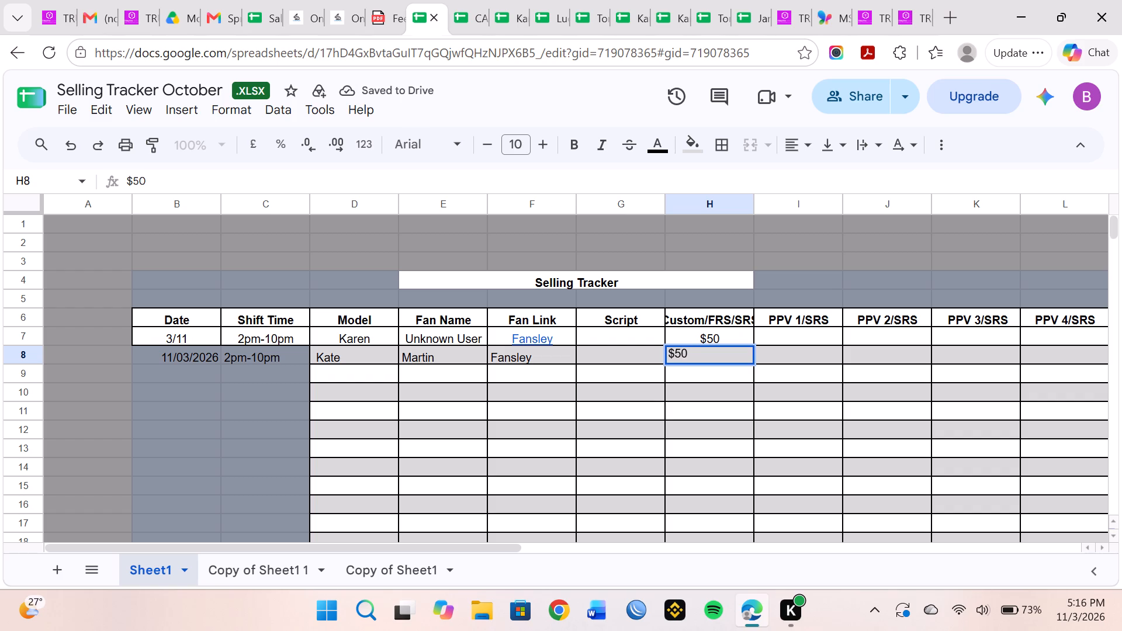
Indent the row 8 $50 amount with ten leading spaces so it lines up under Karen's amount.
{"action": "left_click", "coordinate": [675, 352]}
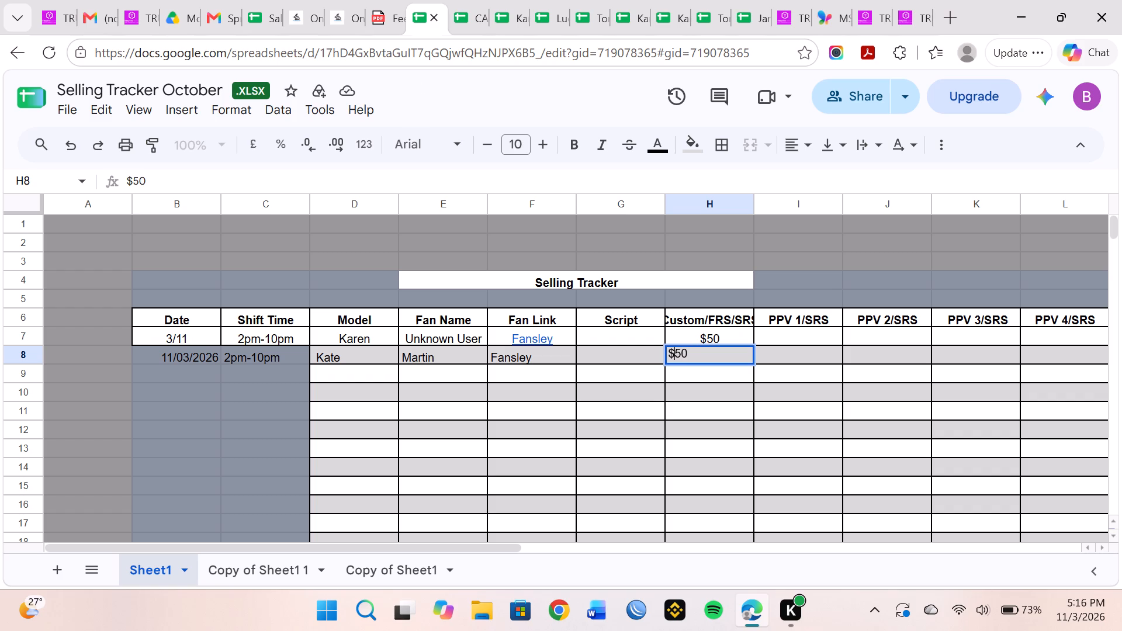
{"action": "left_click", "coordinate": [668, 352]}
{"action": "key", "text": "space"}
{"action": "key", "text": "space"}
{"action": "key", "text": "space"}
{"action": "key", "text": "space"}
{"action": "key", "text": "space"}
{"action": "key", "text": "space"}
{"action": "key", "text": "space"}
{"action": "key", "text": "space"}
{"action": "key", "text": "space"}
{"action": "key", "text": "space"}
{"action": "key", "text": "space"}
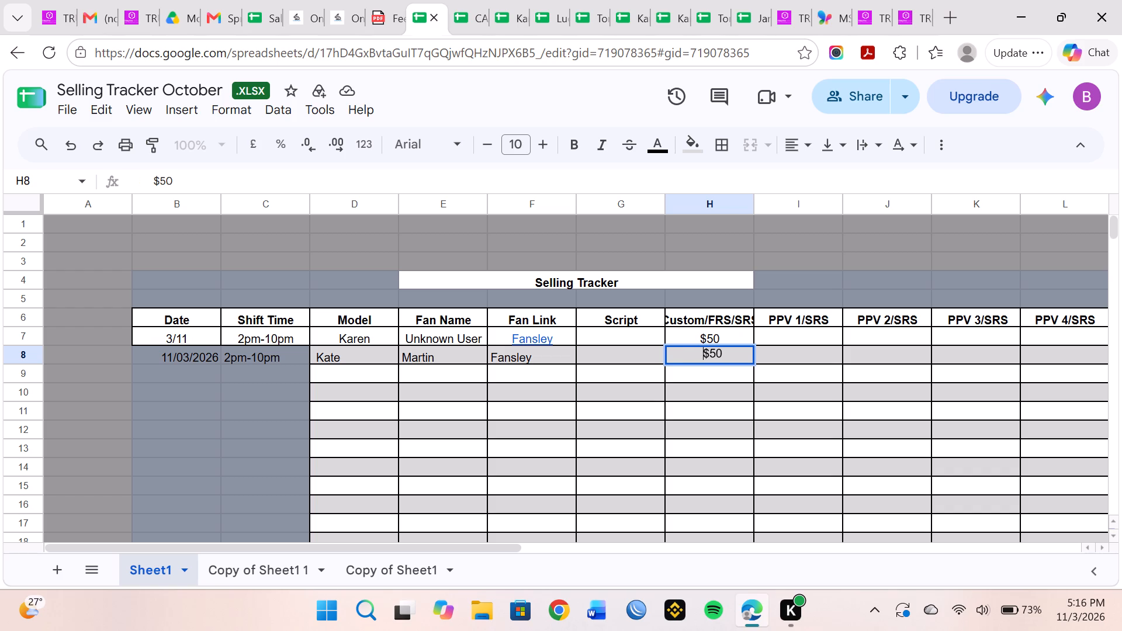
{"action": "key", "text": "BackSpace"}
{"action": "left_click", "coordinate": [324, 355]}
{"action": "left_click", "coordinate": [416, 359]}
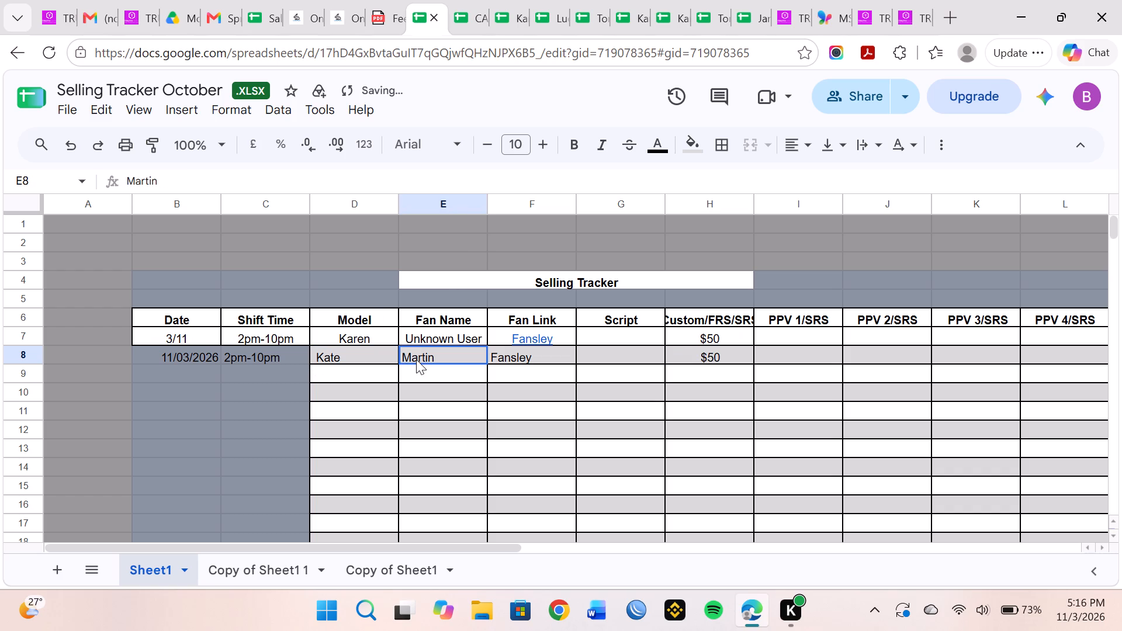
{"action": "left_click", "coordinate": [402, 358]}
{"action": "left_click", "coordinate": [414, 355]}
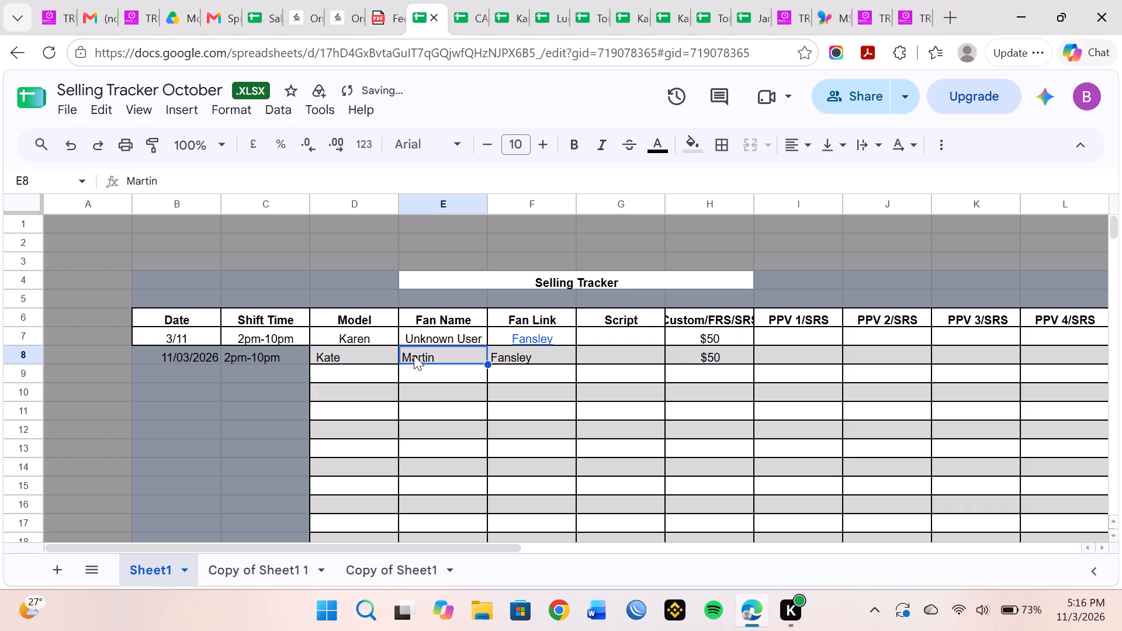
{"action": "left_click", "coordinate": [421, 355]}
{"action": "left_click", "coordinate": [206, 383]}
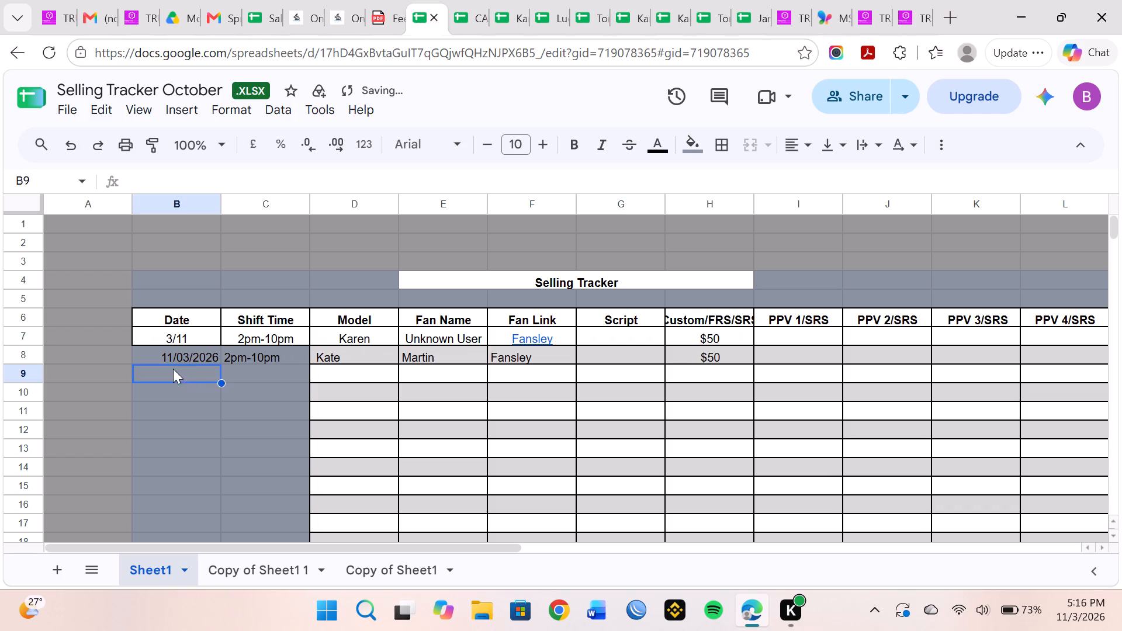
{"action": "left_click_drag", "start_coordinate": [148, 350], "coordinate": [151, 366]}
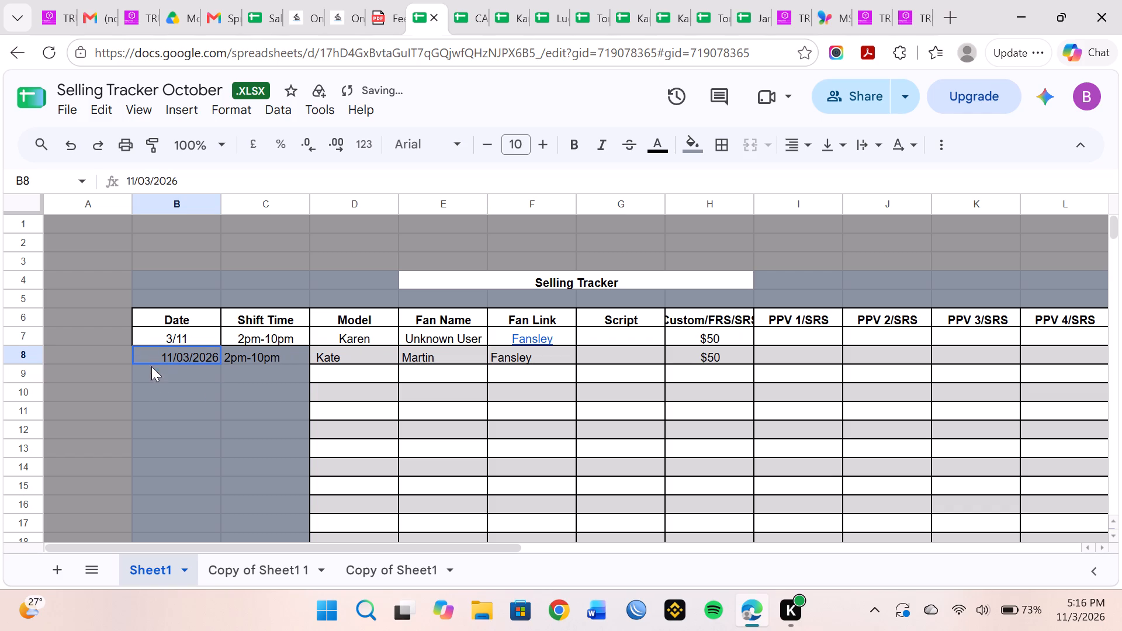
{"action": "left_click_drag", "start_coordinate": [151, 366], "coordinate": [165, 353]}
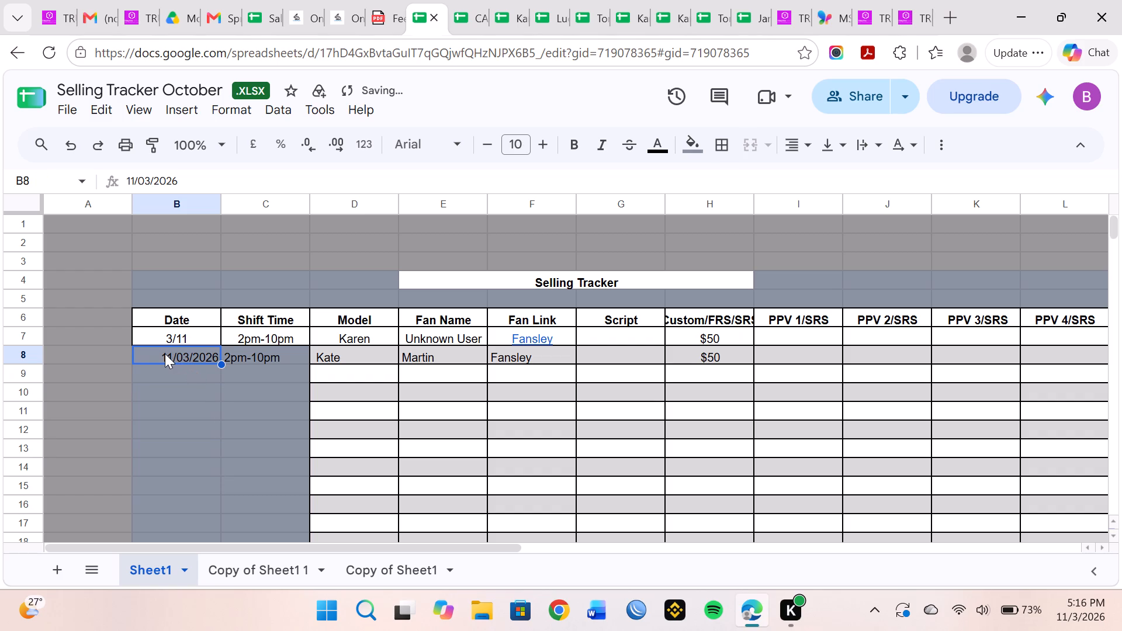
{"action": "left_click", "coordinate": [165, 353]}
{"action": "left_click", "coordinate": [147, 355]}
Compare the layout of the Date and Shift Time columns across Sheet1, Copy of Sheet1 1 and Copy of Sheet1.
{"action": "left_click", "coordinate": [238, 571]}
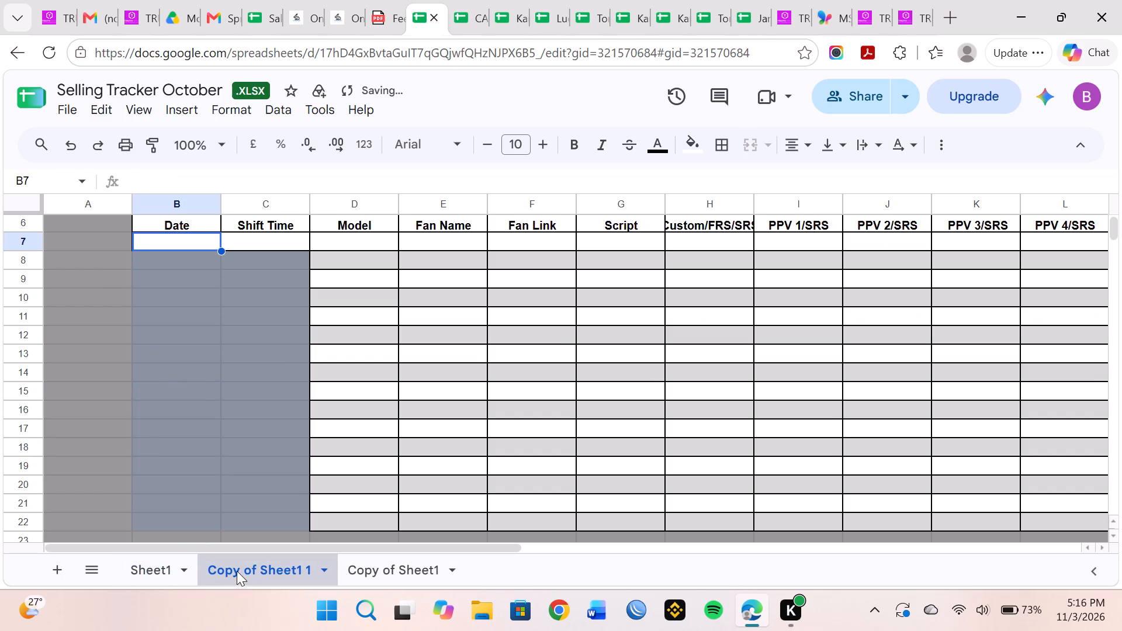
{"action": "left_click", "coordinate": [162, 568]}
{"action": "scroll", "coordinate": [315, 471], "scroll_direction": "left", "scroll_amount": 1}
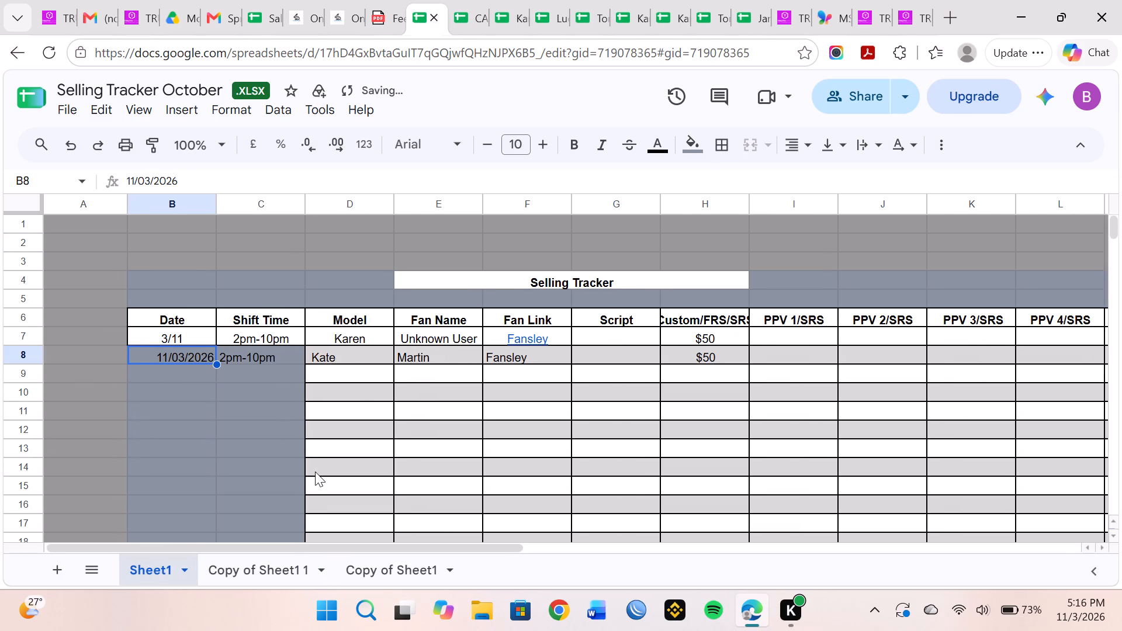
{"action": "scroll", "coordinate": [315, 471], "scroll_direction": "left", "scroll_amount": 1}
{"action": "scroll", "coordinate": [315, 471], "scroll_direction": "right", "scroll_amount": 2}
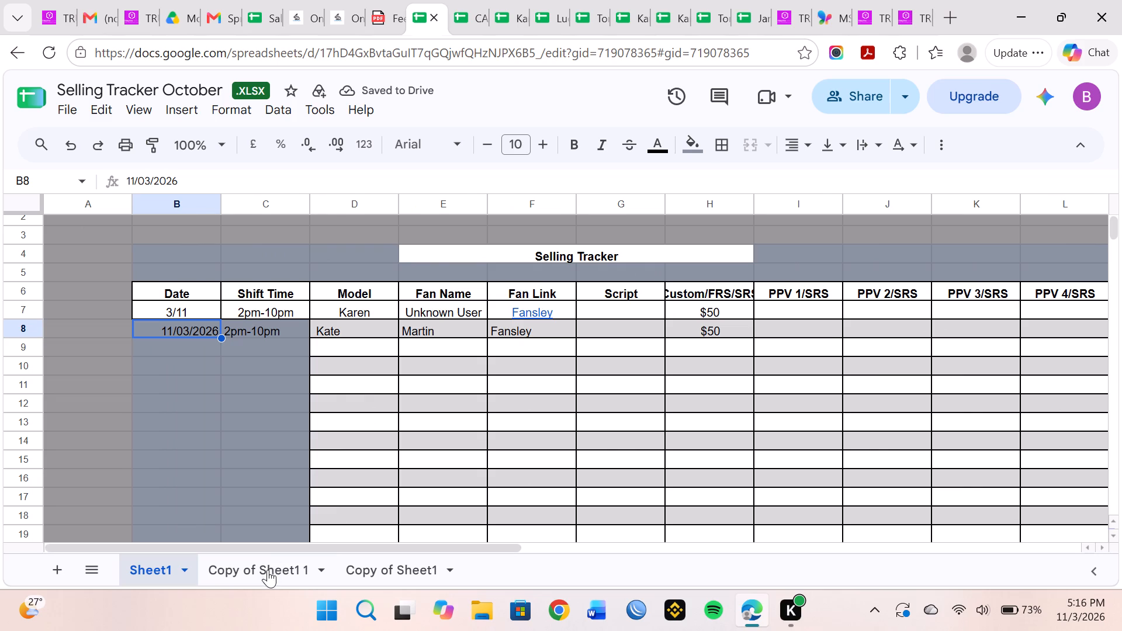
{"action": "left_click", "coordinate": [268, 570]}
{"action": "left_click", "coordinate": [386, 566]}
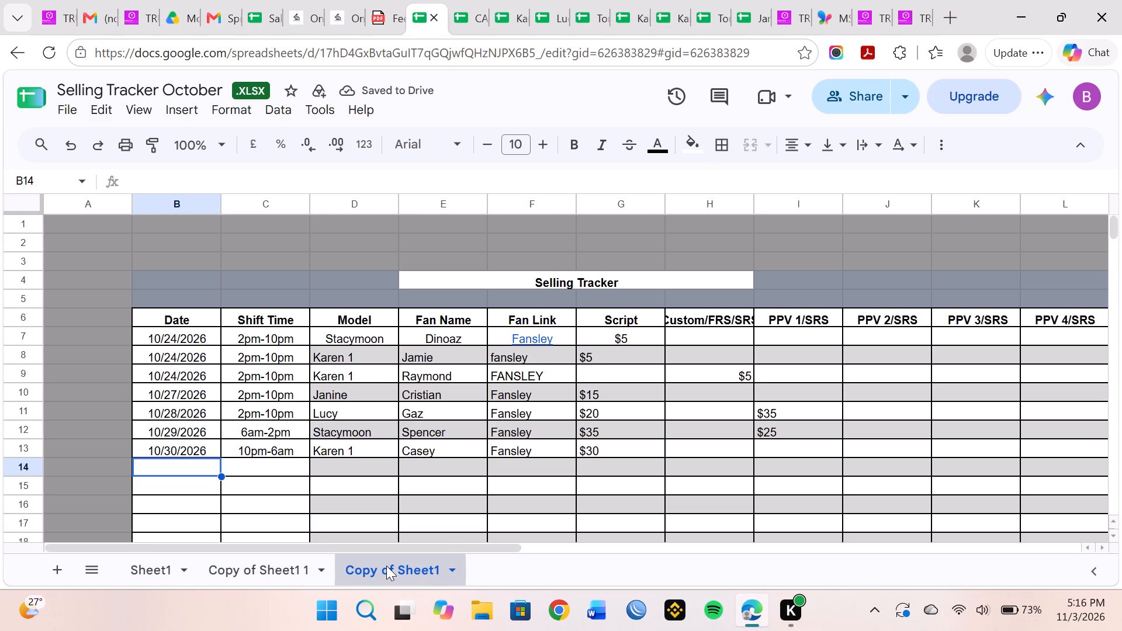
{"action": "left_click", "coordinate": [286, 570]}
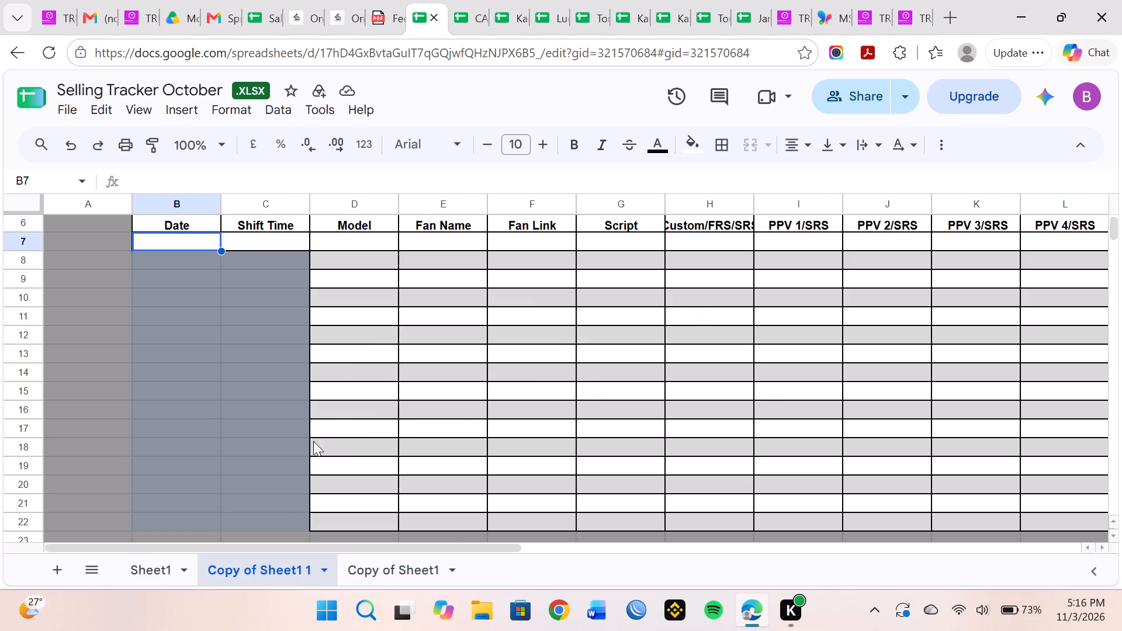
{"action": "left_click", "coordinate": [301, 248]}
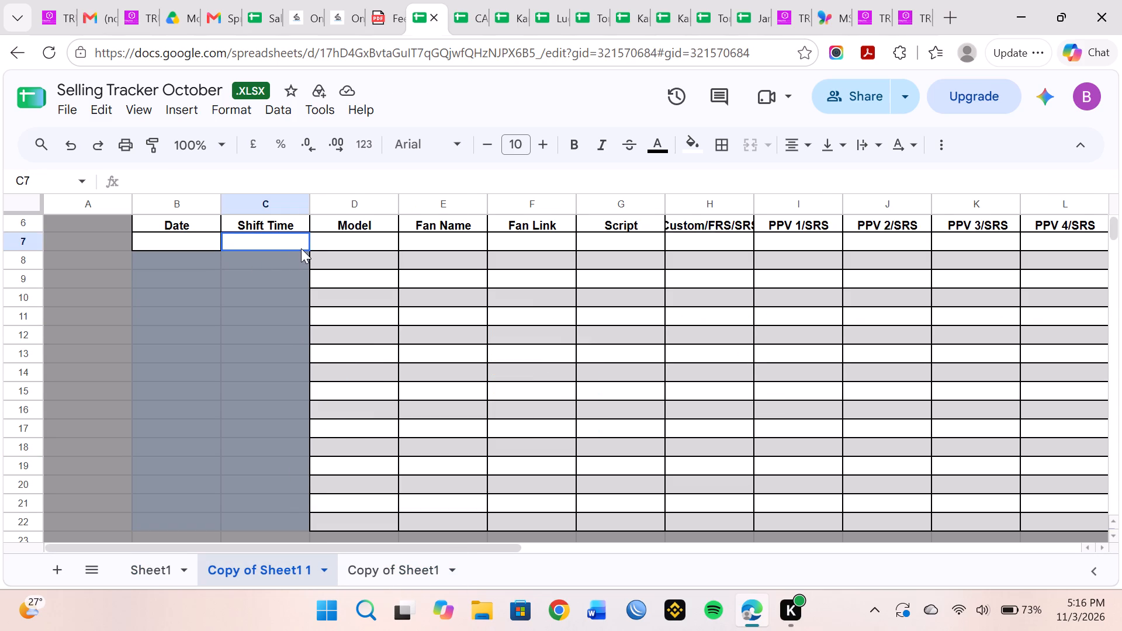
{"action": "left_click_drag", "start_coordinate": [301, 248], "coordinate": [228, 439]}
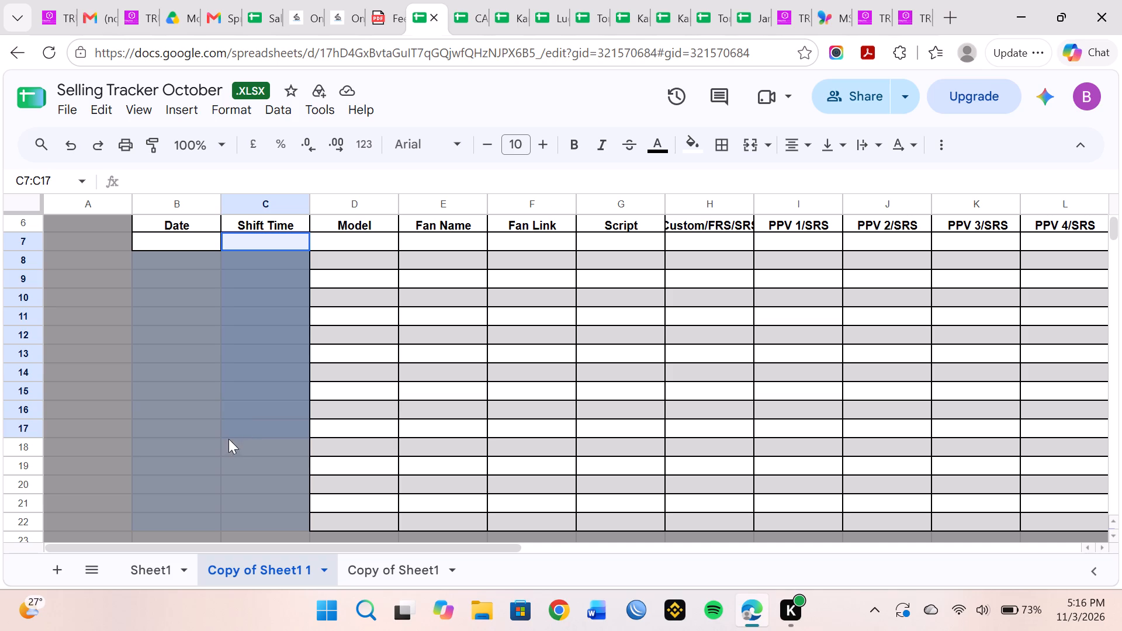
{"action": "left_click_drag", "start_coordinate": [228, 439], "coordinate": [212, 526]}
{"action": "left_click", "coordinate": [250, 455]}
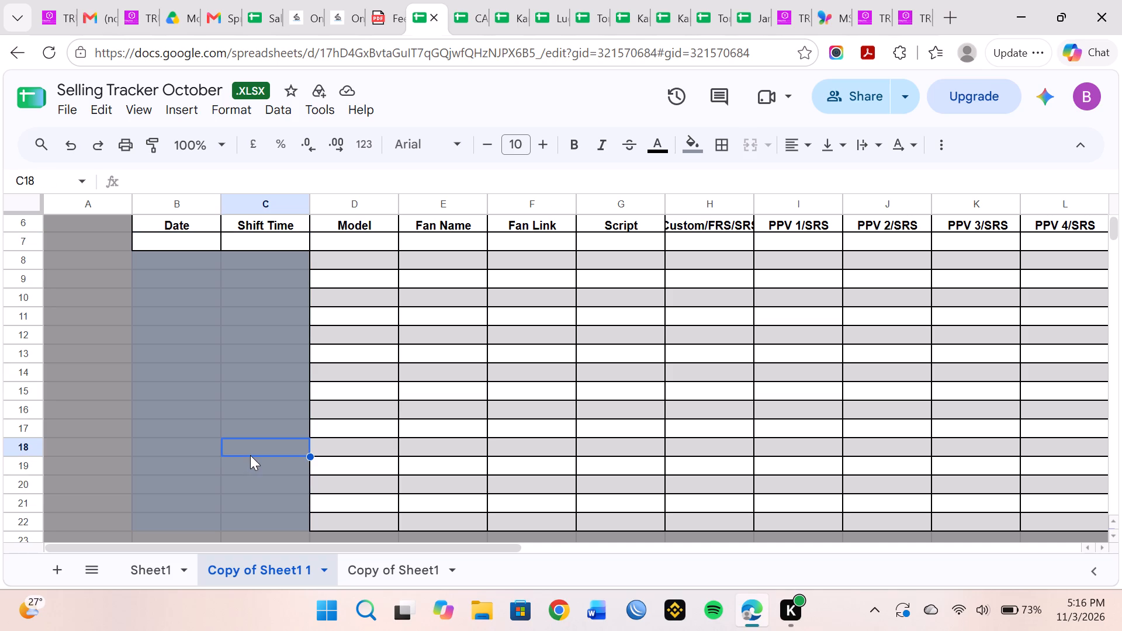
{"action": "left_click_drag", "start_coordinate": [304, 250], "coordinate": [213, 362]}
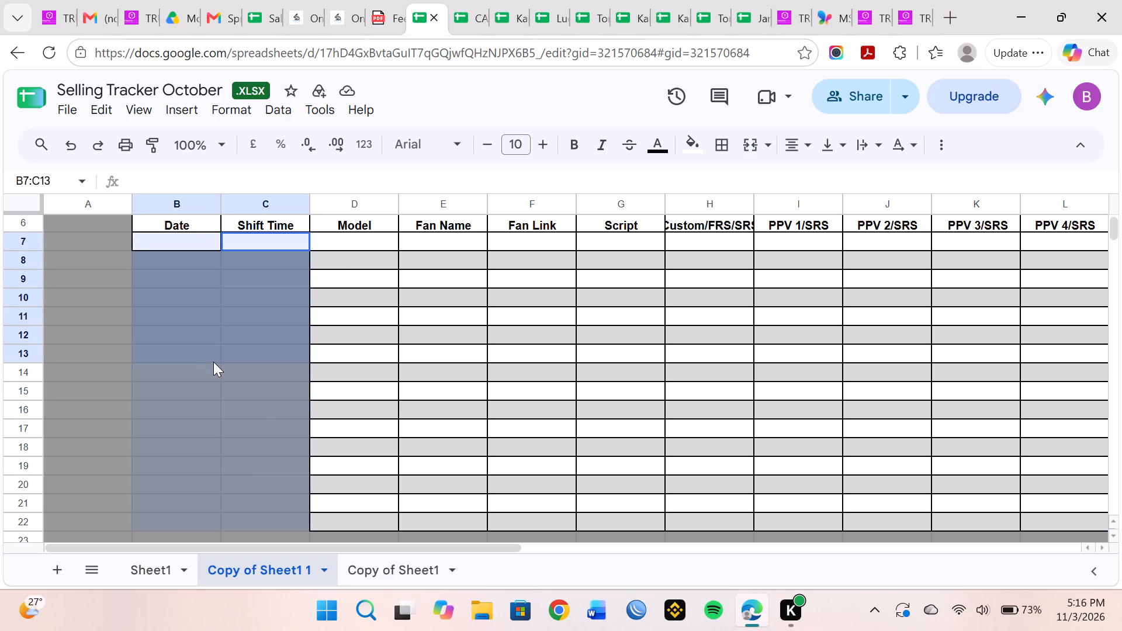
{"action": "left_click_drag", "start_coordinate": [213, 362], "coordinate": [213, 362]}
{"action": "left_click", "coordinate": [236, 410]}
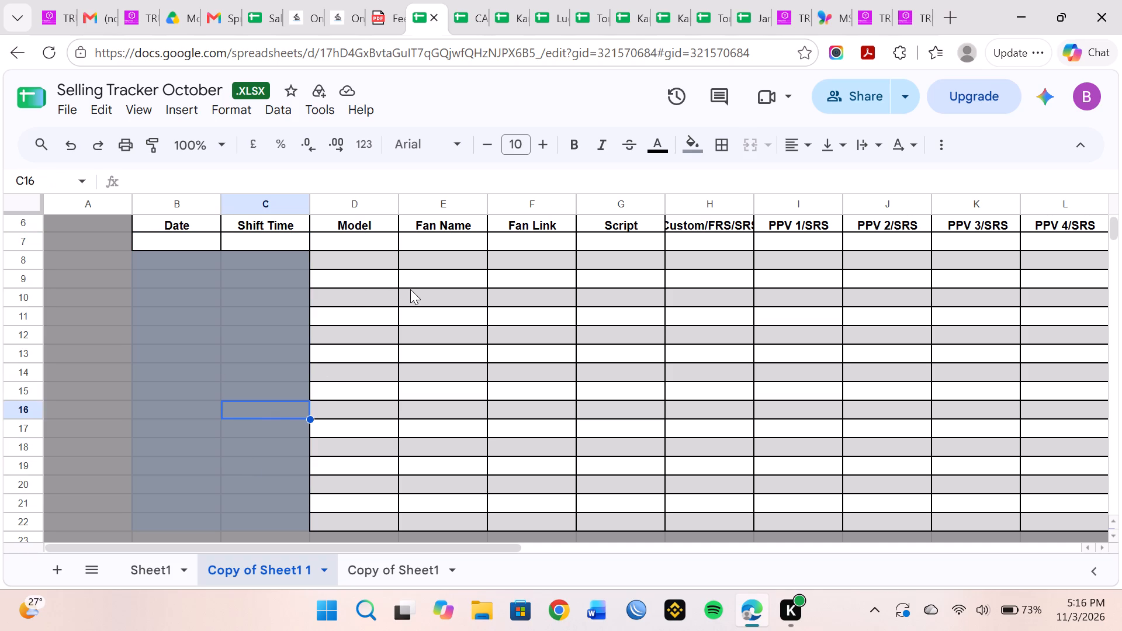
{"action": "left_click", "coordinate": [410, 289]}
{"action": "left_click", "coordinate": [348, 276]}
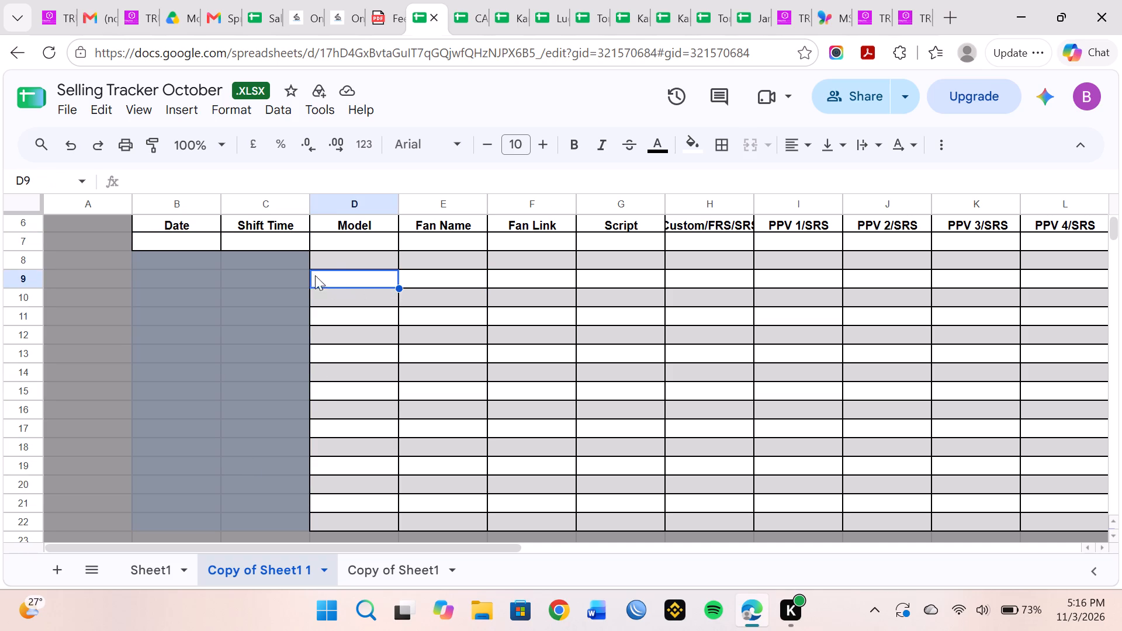
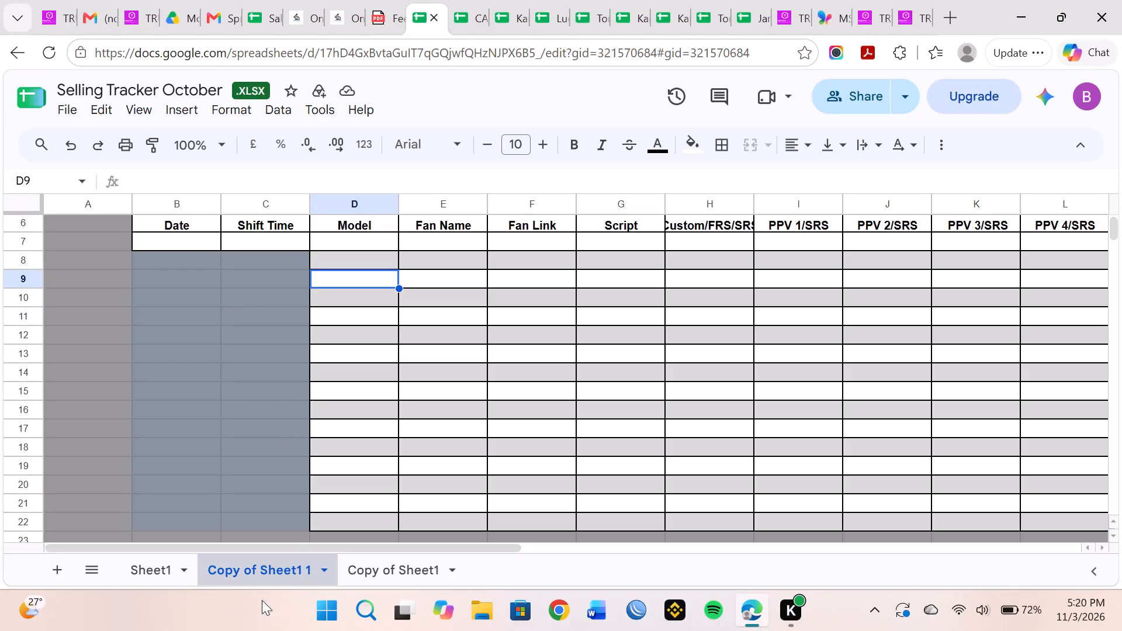
Extend the blank white Date and Shift Time cells on Copy of Sheet1 1 from row 7 down through row 23.
{"action": "left_click", "coordinate": [169, 565]}
{"action": "left_click", "coordinate": [266, 581]}
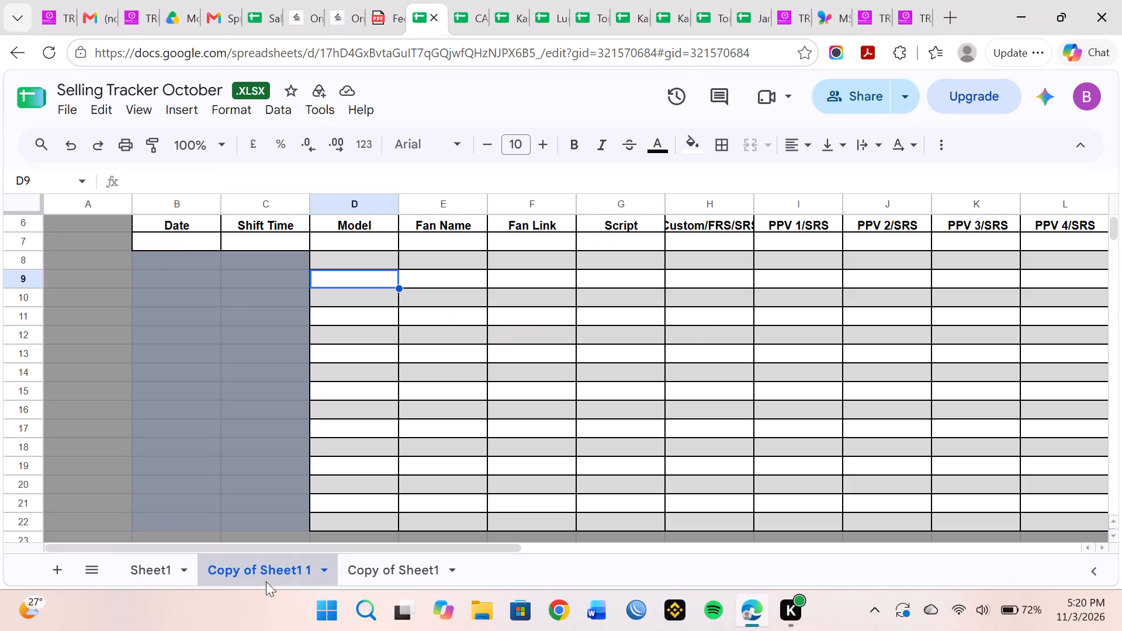
{"action": "left_click", "coordinate": [176, 234]}
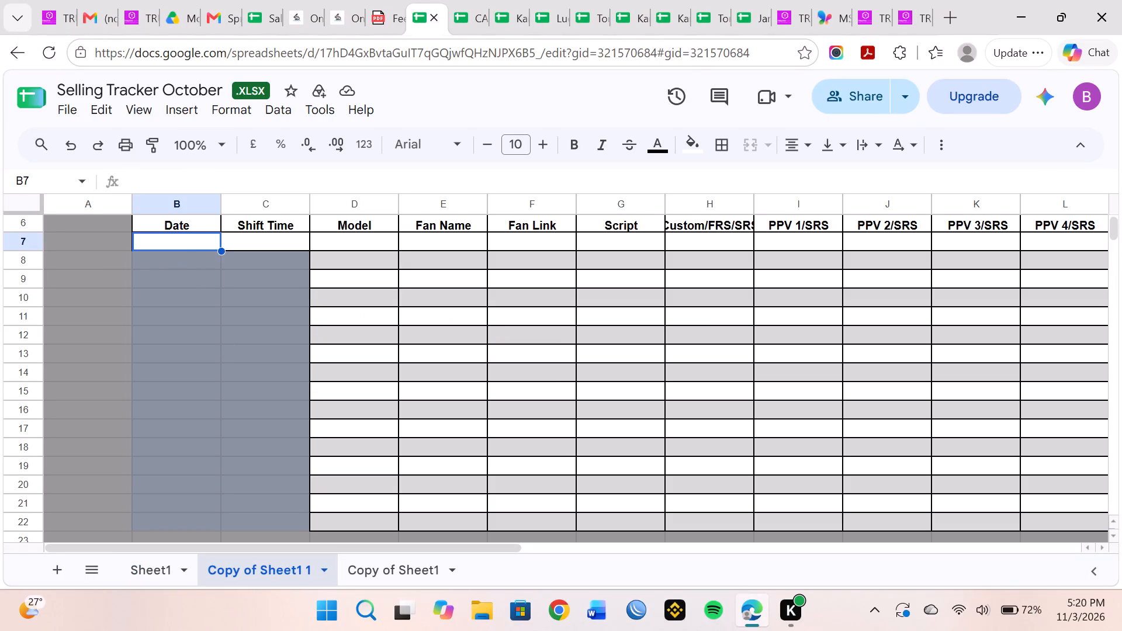
{"action": "left_click_drag", "start_coordinate": [220, 248], "coordinate": [232, 324]}
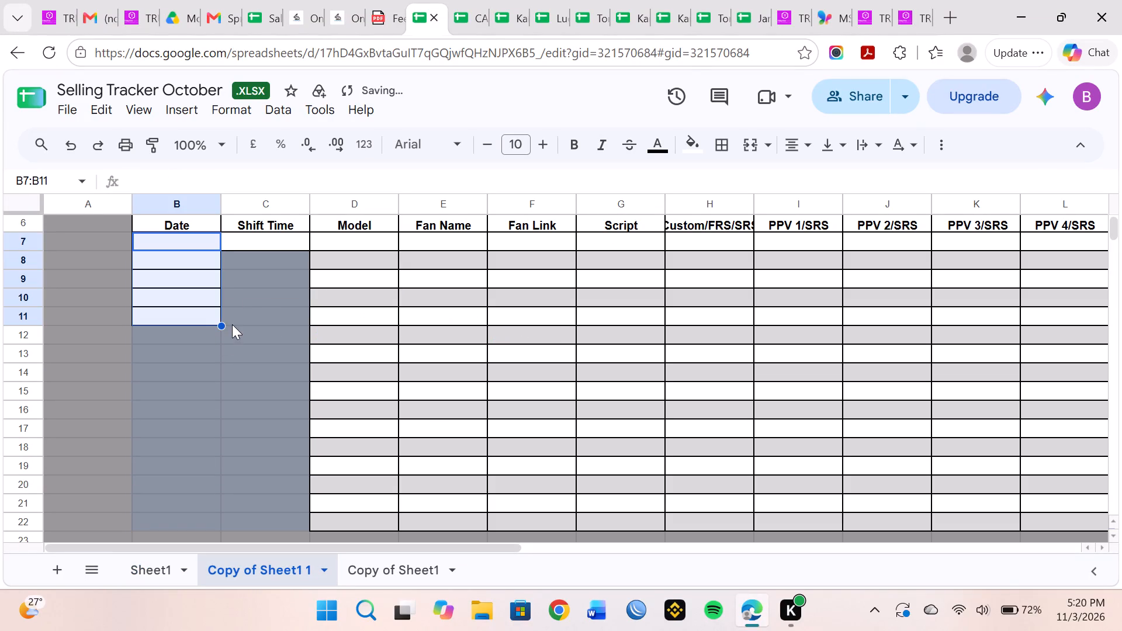
{"action": "left_click_drag", "start_coordinate": [220, 324], "coordinate": [289, 326]}
{"action": "left_click_drag", "start_coordinate": [309, 324], "coordinate": [283, 432]}
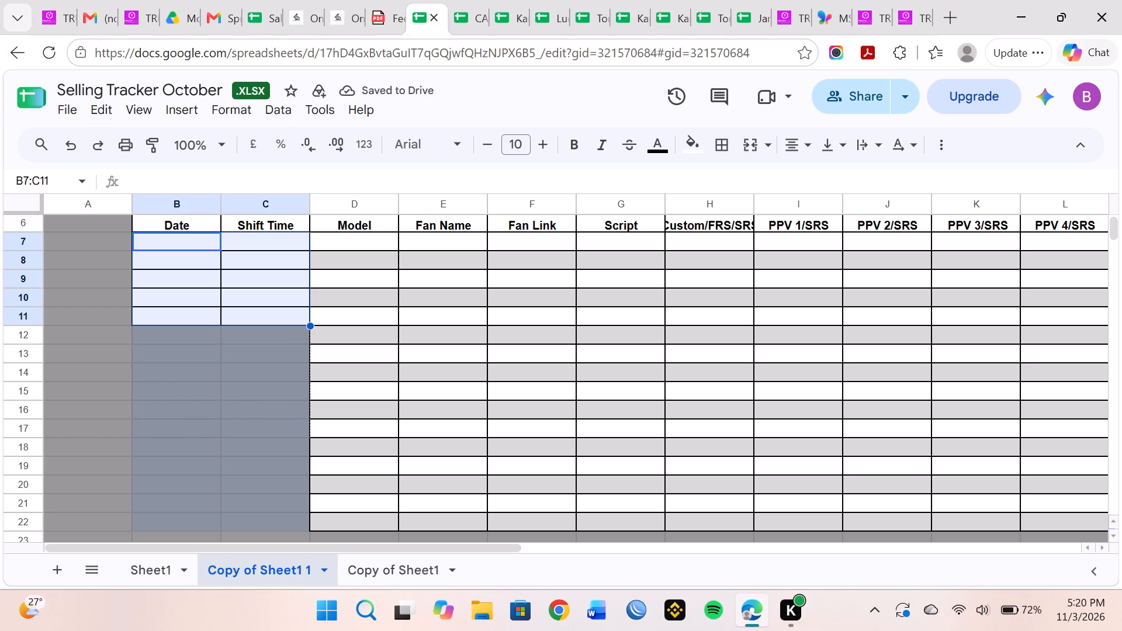
{"action": "left_click_drag", "start_coordinate": [283, 432], "coordinate": [305, 533]}
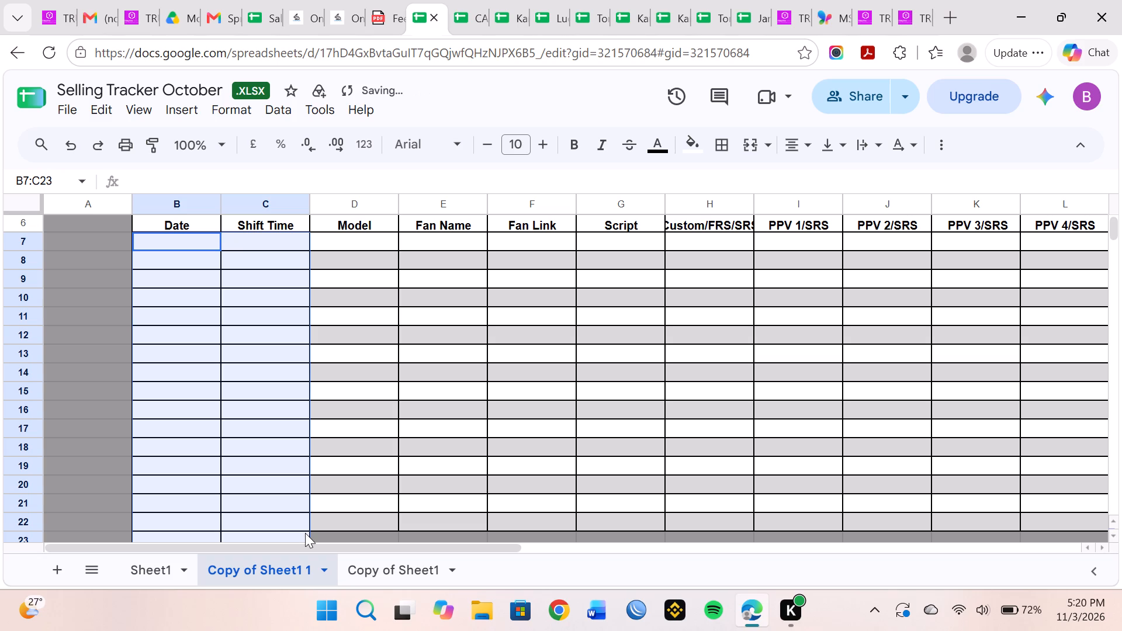
{"action": "scroll", "coordinate": [280, 470], "scroll_direction": "down", "scroll_amount": 1}
{"action": "left_click", "coordinate": [280, 470]}
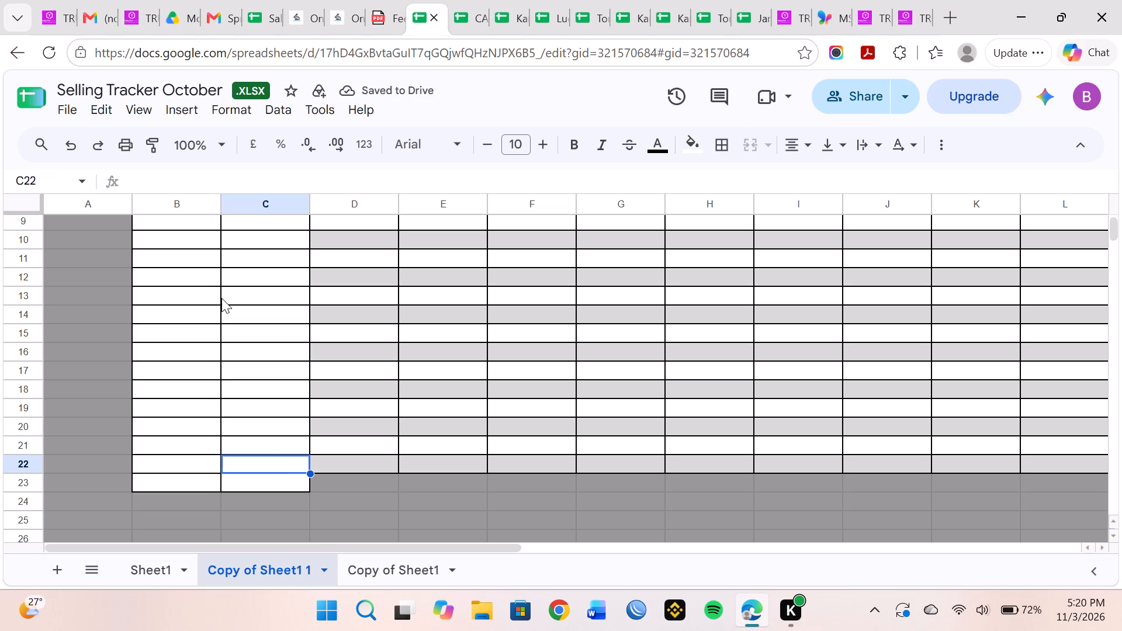
{"action": "scroll", "coordinate": [221, 298], "scroll_direction": "up", "scroll_amount": 1}
Enter 11/3/2026 as the date in row 7 of Copy of Sheet1 1.
{"action": "left_click", "coordinate": [171, 271]}
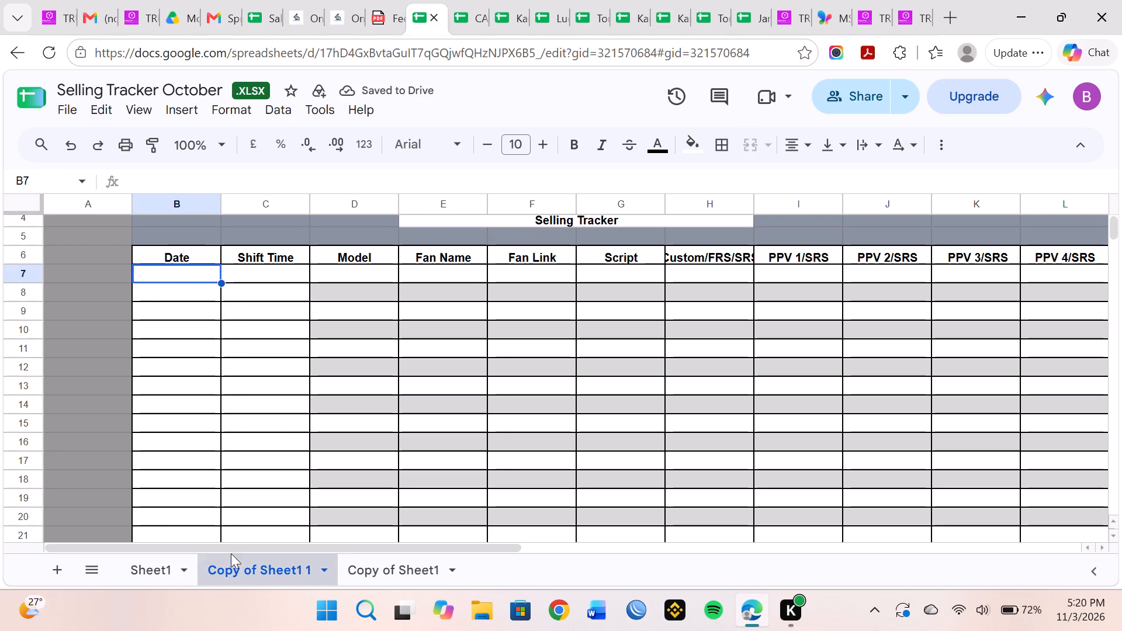
{"action": "left_click", "coordinate": [168, 573]}
{"action": "left_click", "coordinate": [271, 571]}
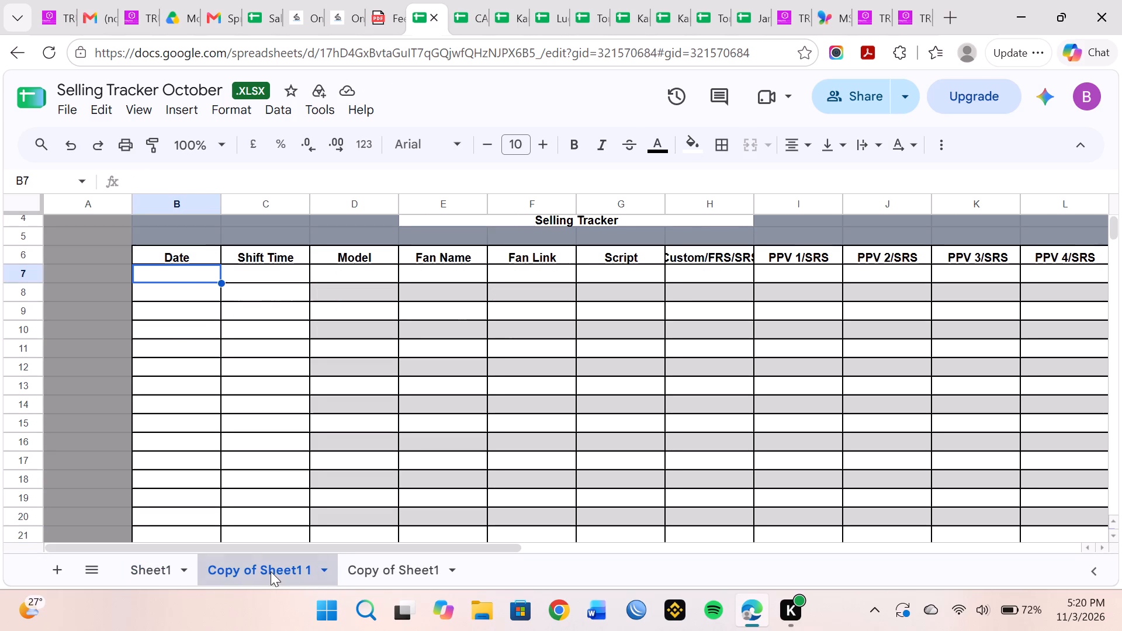
{"action": "left_click", "coordinate": [174, 272]}
{"action": "type", "text": "11"}
{"action": "key", "text": "slash"}
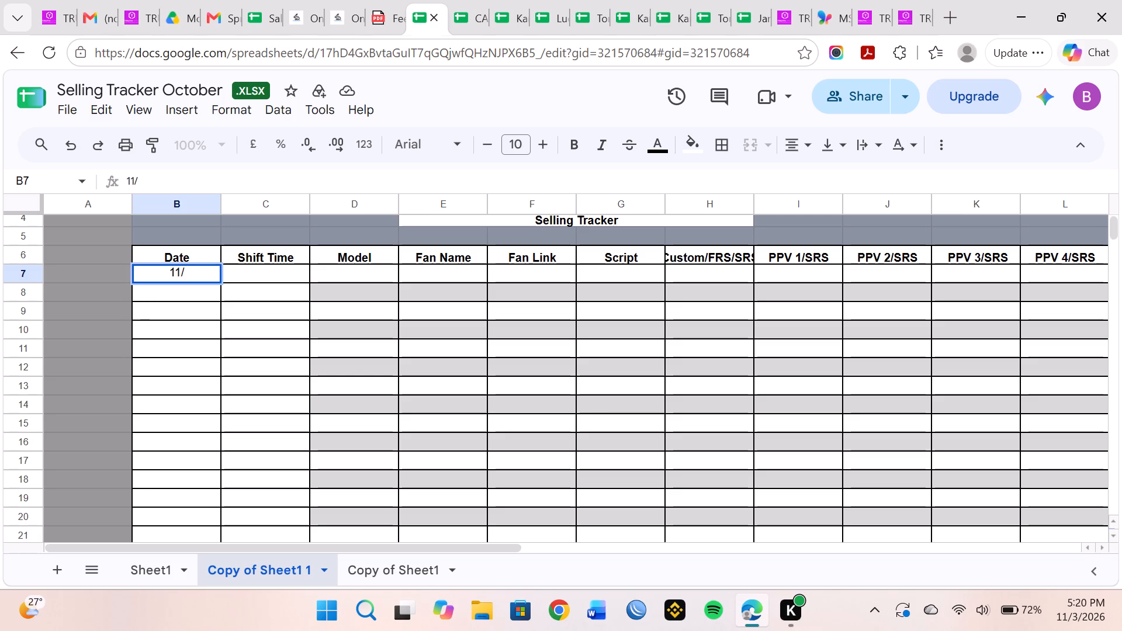
{"action": "type", "text": "3/2"}
{"action": "type", "text": "02"}
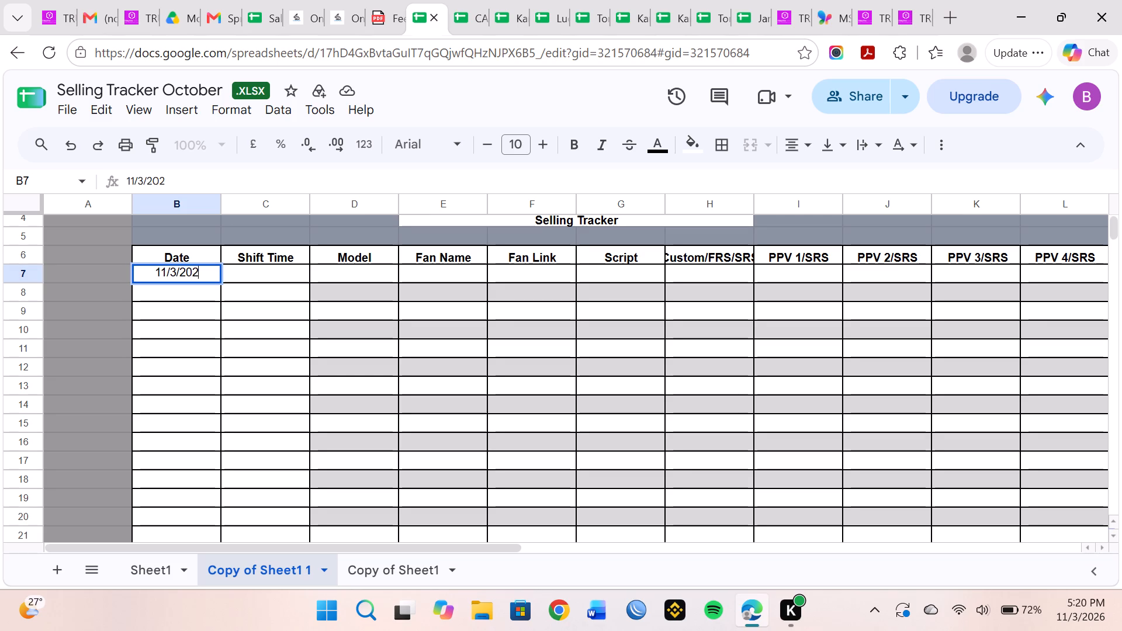
{"action": "key", "text": "7"}
{"action": "key", "text": "BackSpace"}
{"action": "key", "text": "6"}
Enter 2pm-10pm as the row 7 shift time, matching the entry on Sheet1.
{"action": "left_click", "coordinate": [282, 277]}
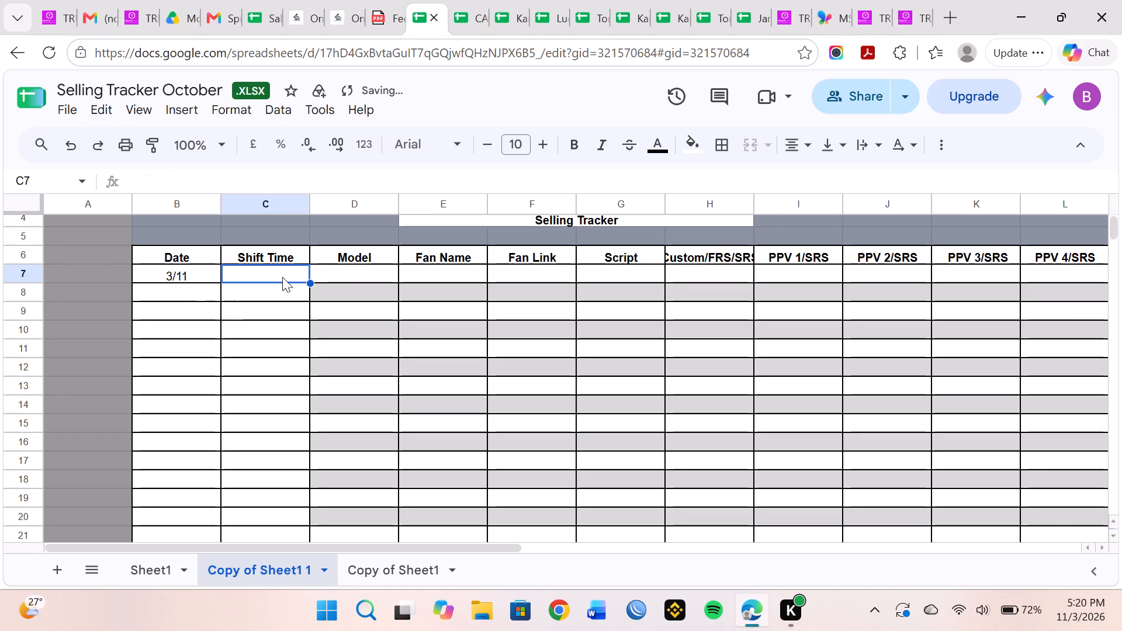
{"action": "key", "text": "2"}
{"action": "type", "text": "pm"}
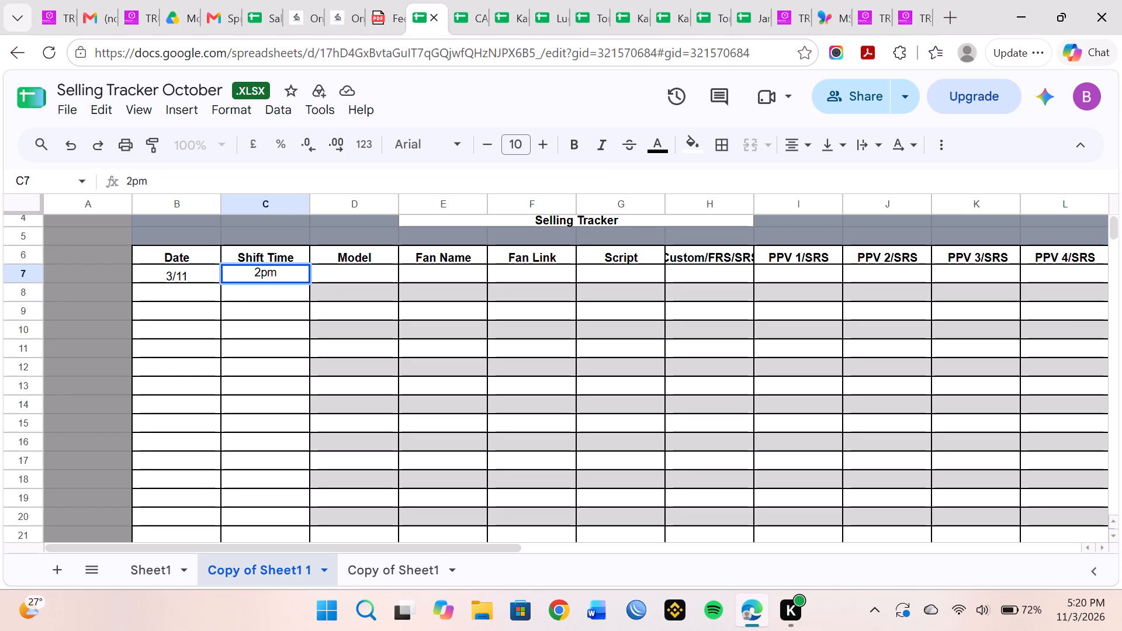
{"action": "key", "text": "minus"}
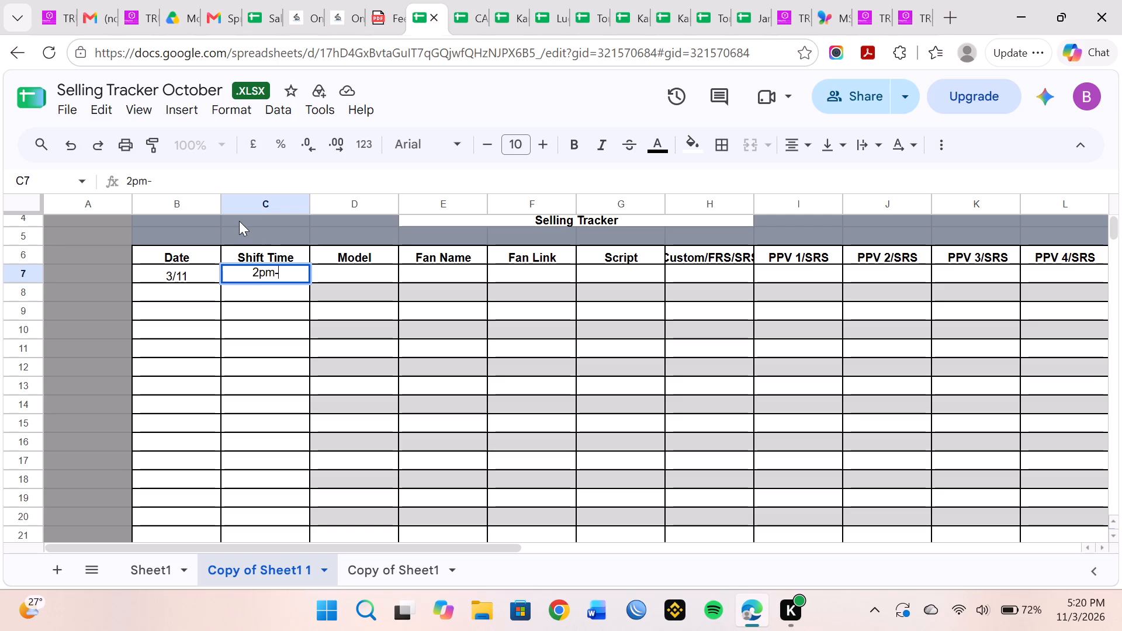
{"action": "left_click", "coordinate": [164, 565]}
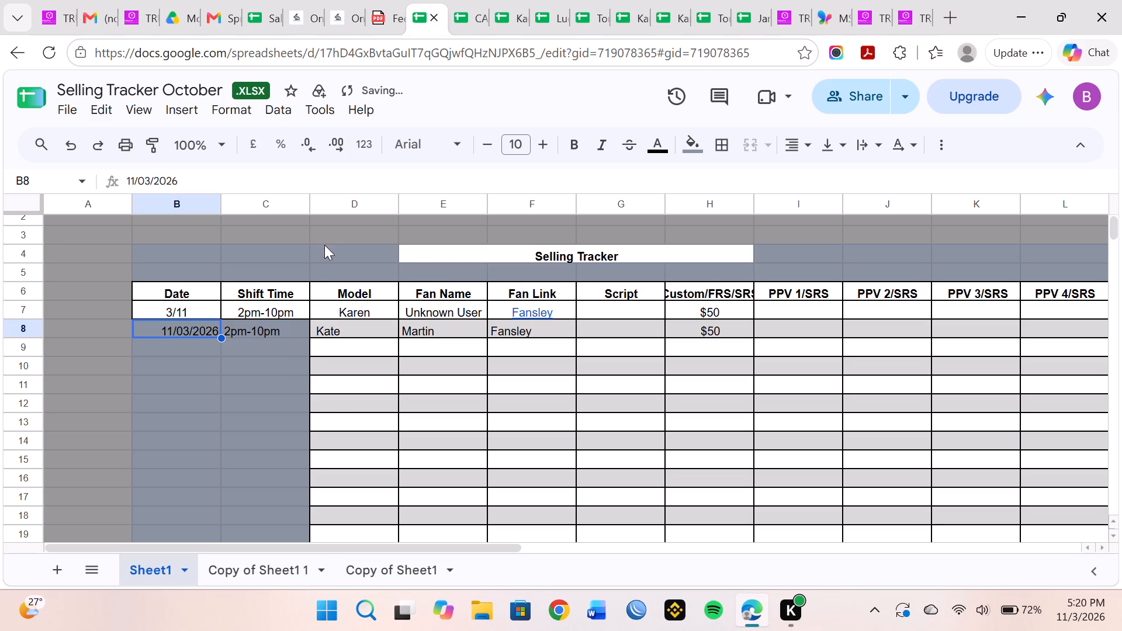
{"action": "left_click", "coordinate": [258, 560]}
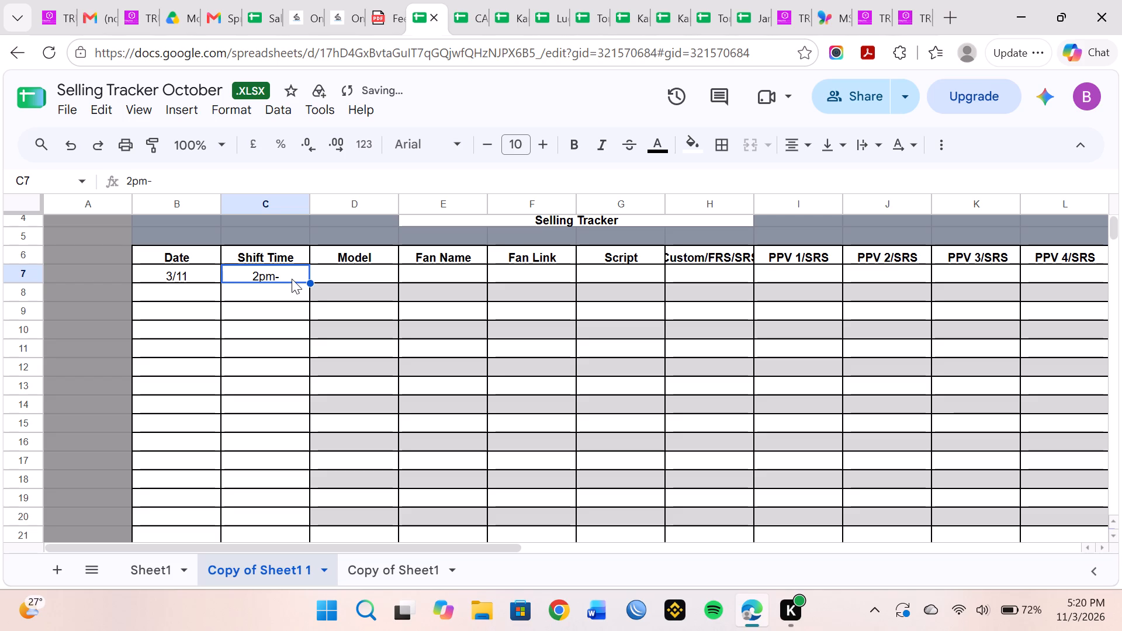
{"action": "key", "text": "1"}
{"action": "key", "text": "BackSpace"}
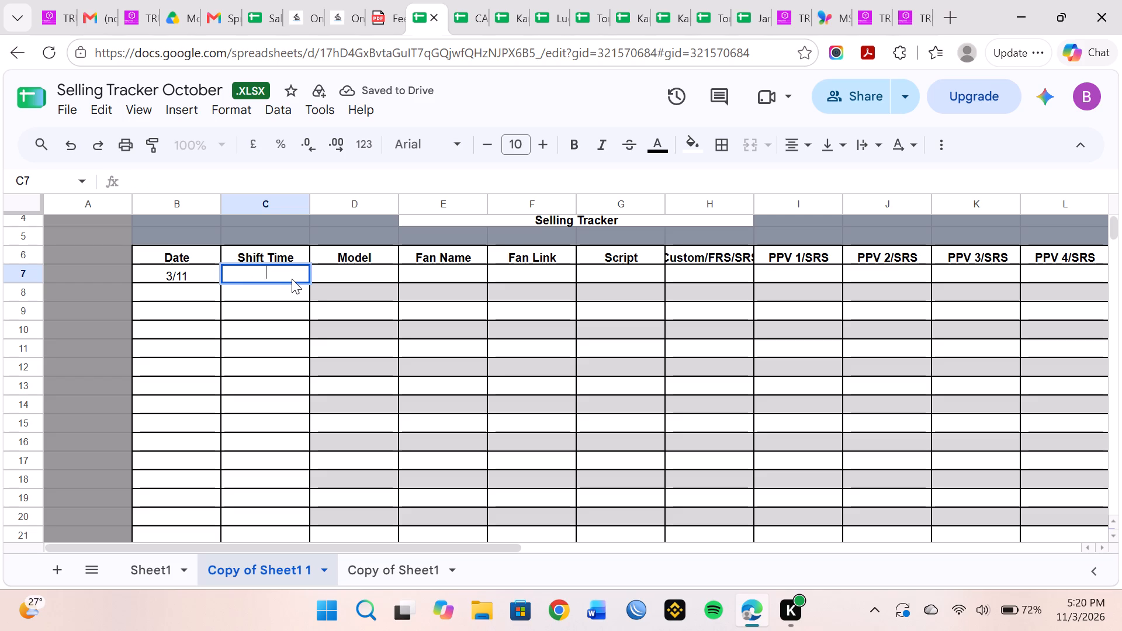
{"action": "key", "text": "2"}
{"action": "type", "text": "pm"}
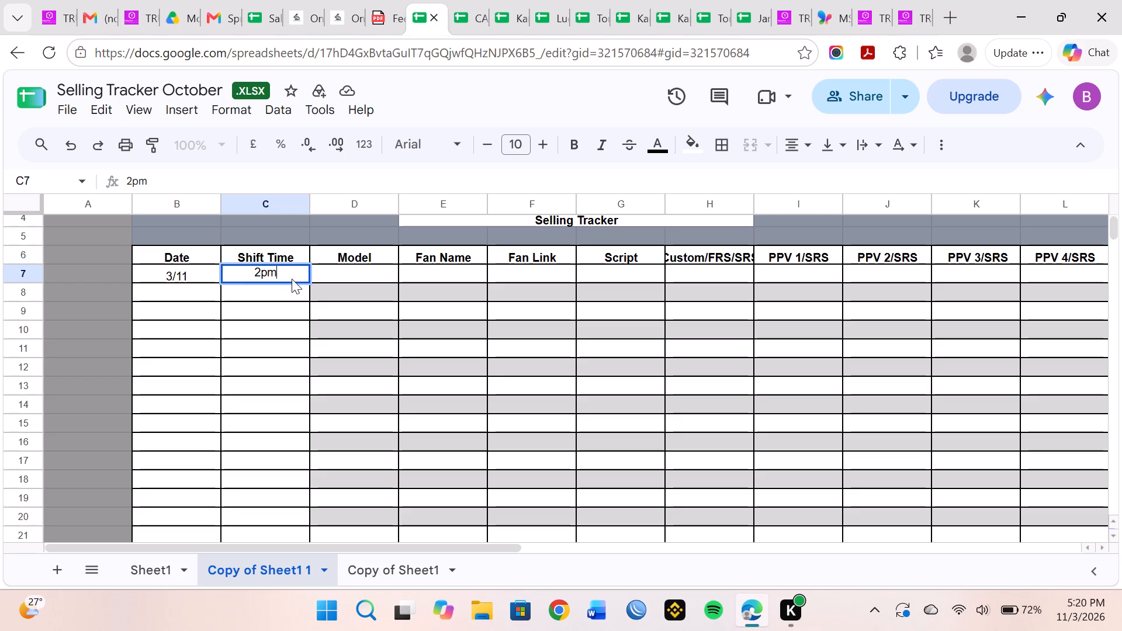
{"action": "type", "text": "-10pm"}
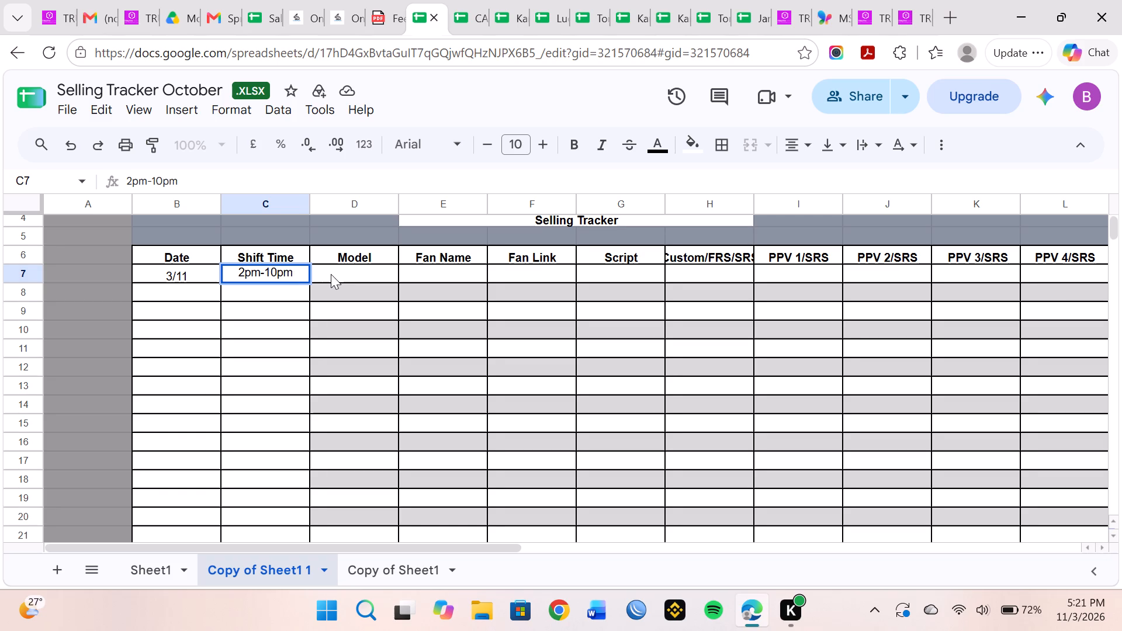
Enter Karen as the model and Unknown User as the fan name in row 7.
{"action": "left_click", "coordinate": [331, 274]}
{"action": "key", "text": "k"}
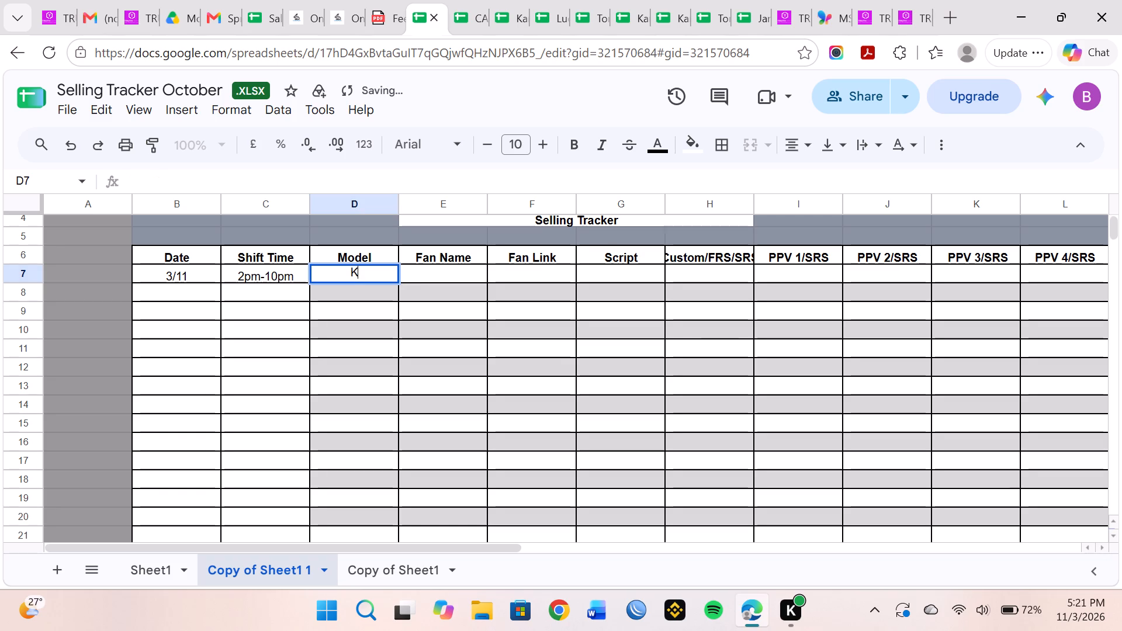
{"action": "type", "text": "are"}
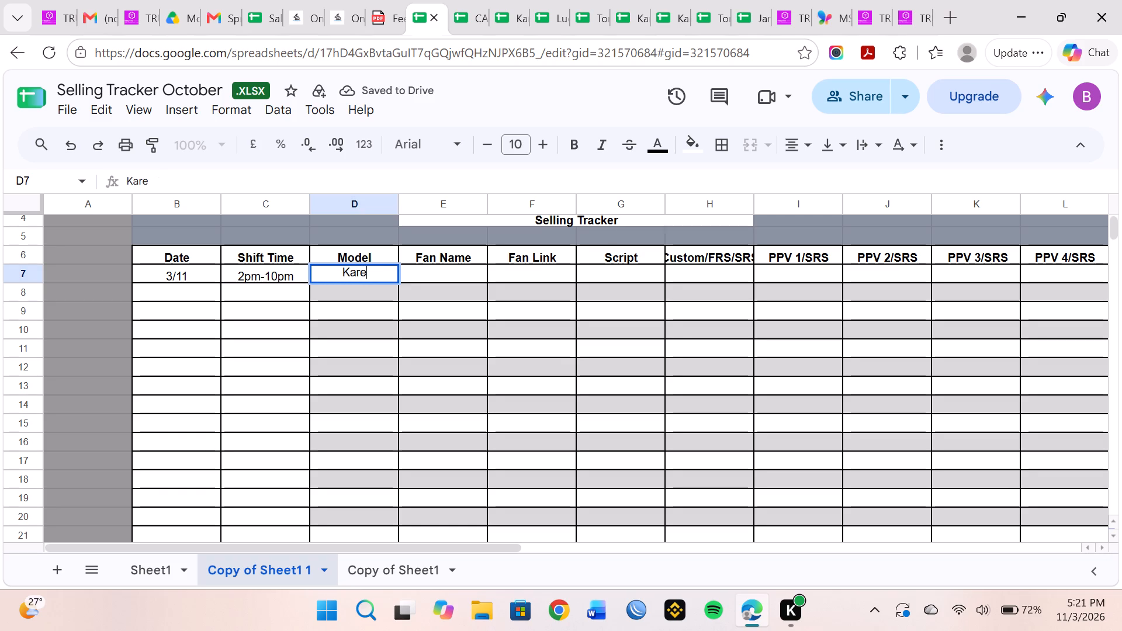
{"action": "key", "text": "n"}
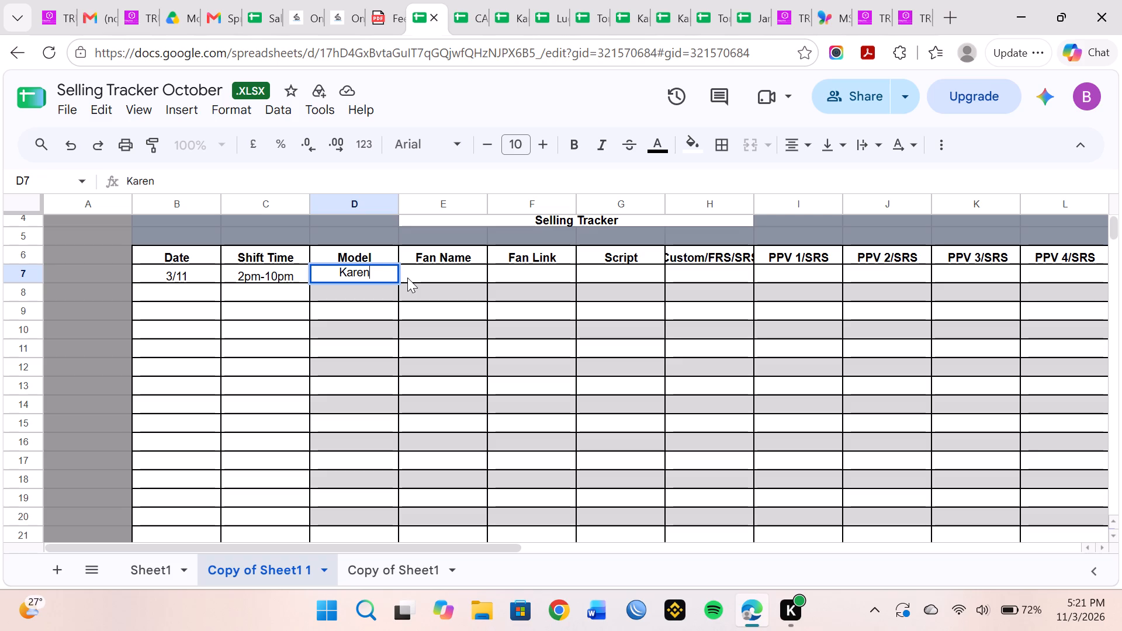
{"action": "double_click", "coordinate": [407, 278]}
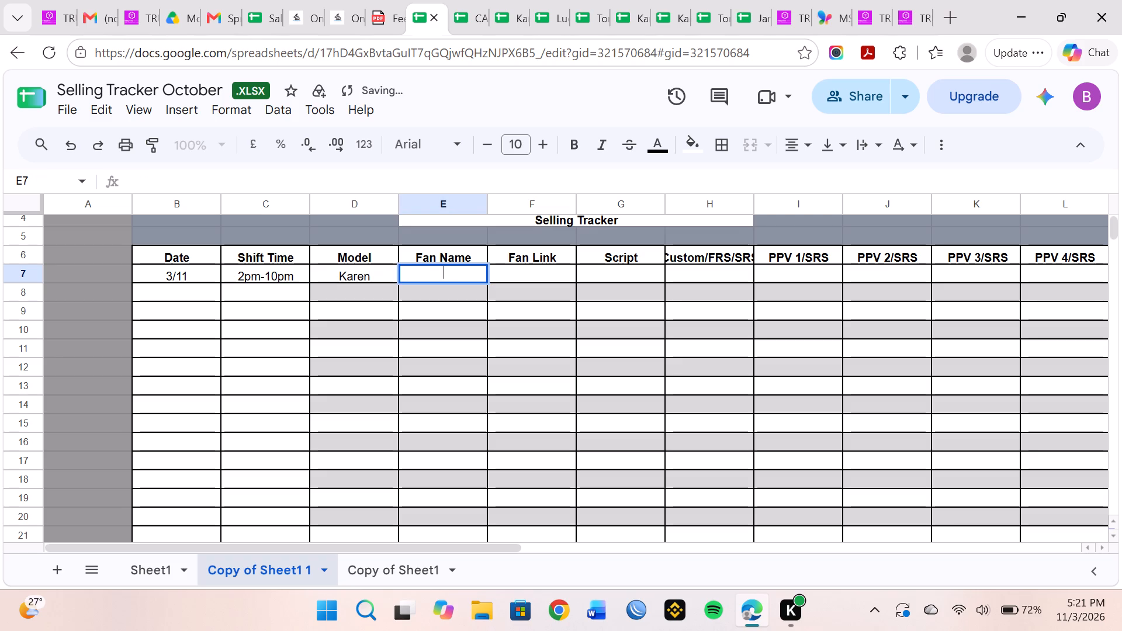
{"action": "key", "text": "u"}
{"action": "type", "text": "nknown"}
{"action": "key", "text": "space"}
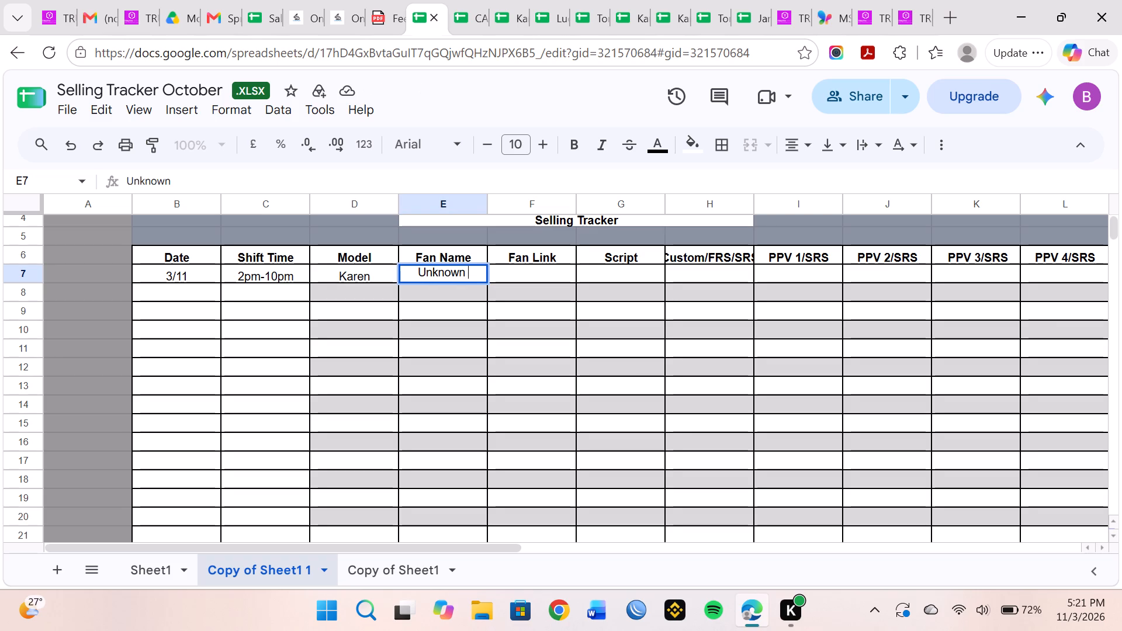
{"action": "key", "text": "u"}
{"action": "type", "text": "ser"}
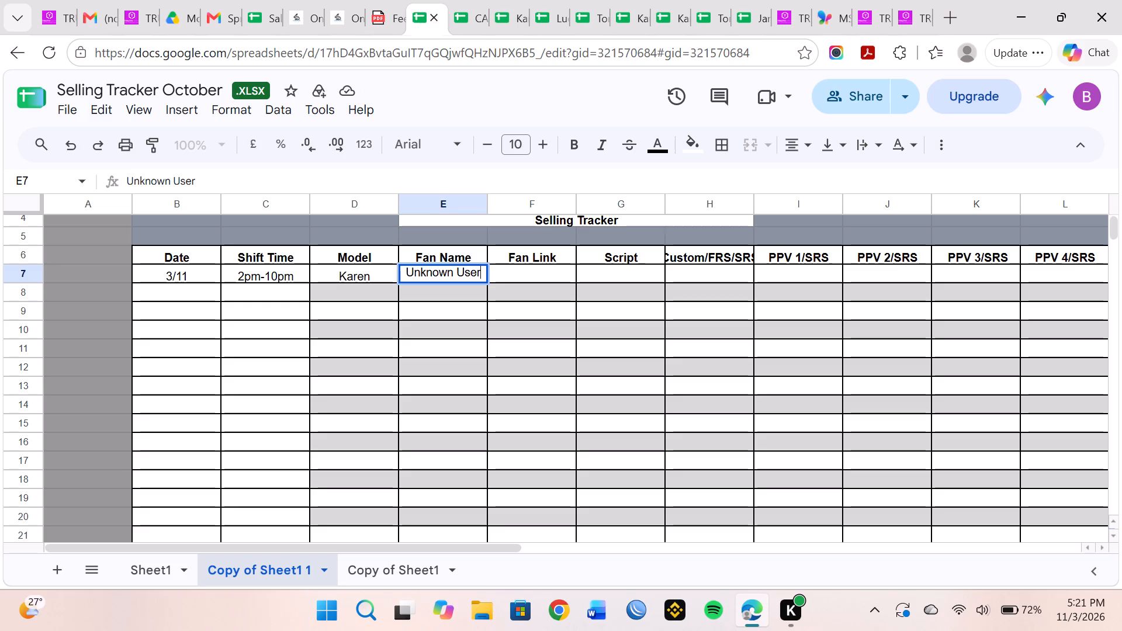
Enter Fansley as the fan link text and $50 as the Custom/FRS/SRS amount in row 7.
{"action": "left_click", "coordinate": [548, 268]}
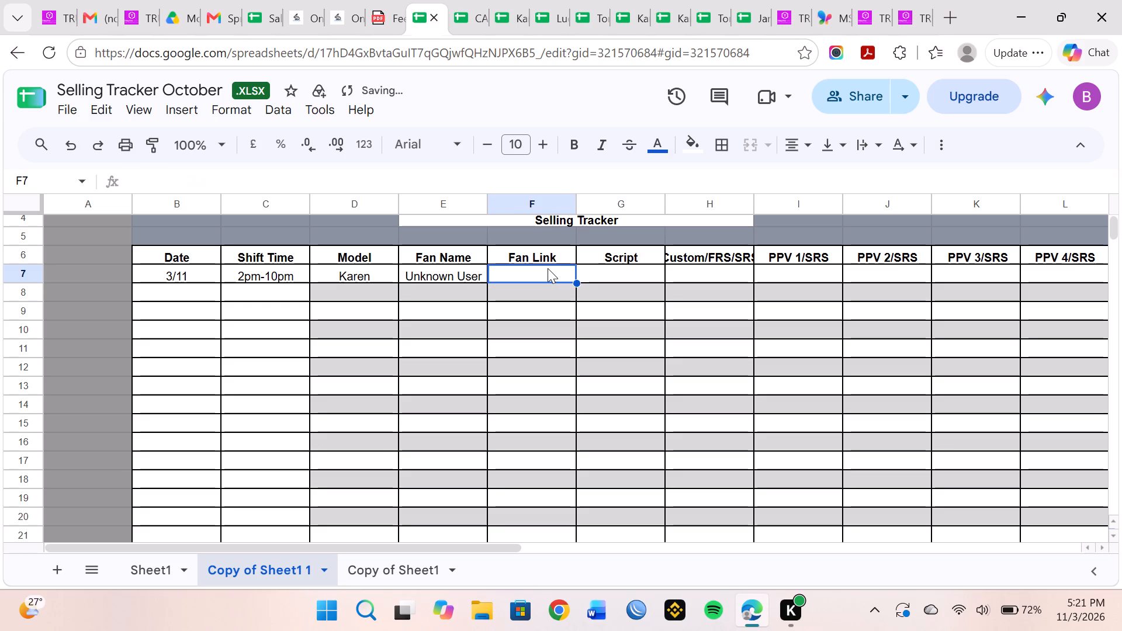
{"action": "key", "text": "f"}
{"action": "type", "text": "ansley"}
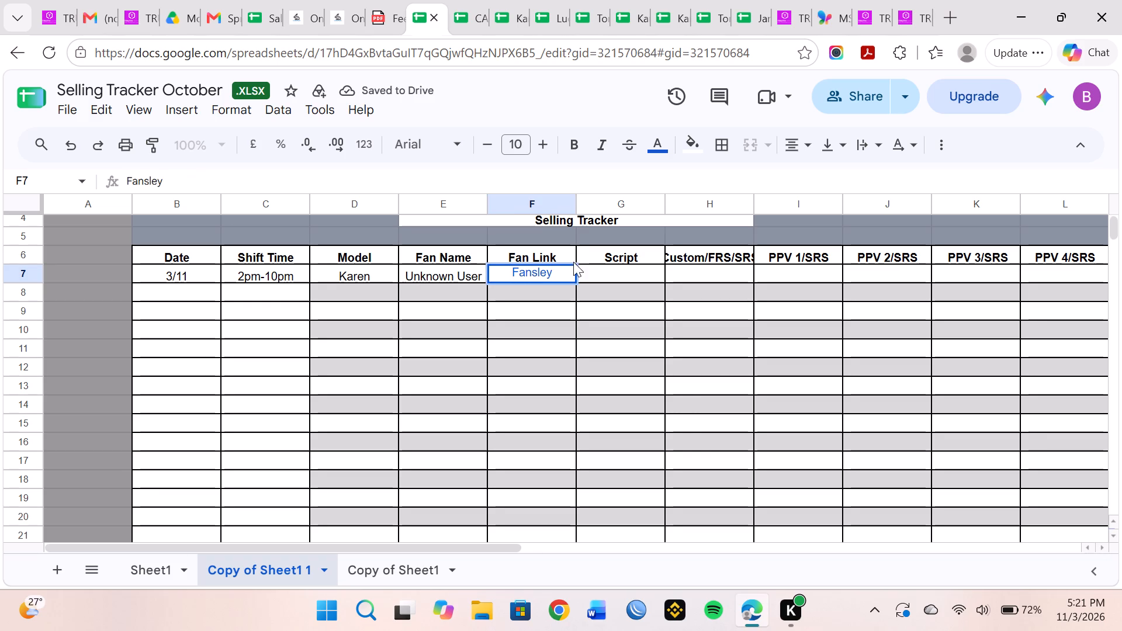
{"action": "left_click", "coordinate": [599, 268]}
{"action": "left_click", "coordinate": [681, 284]}
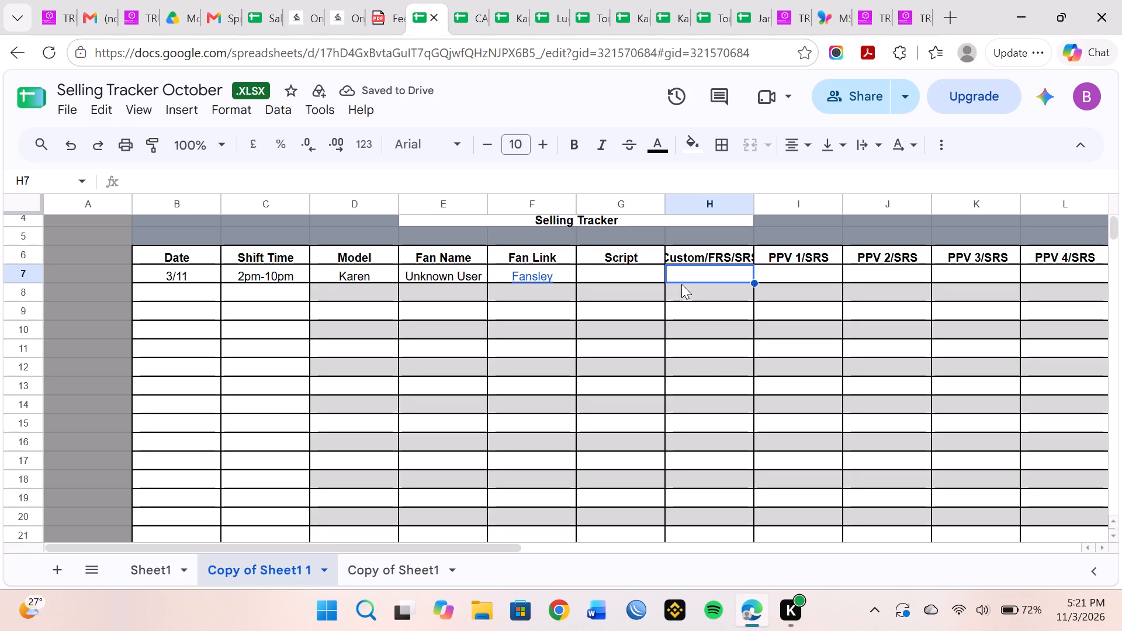
{"action": "key", "text": "shift+dollar"}
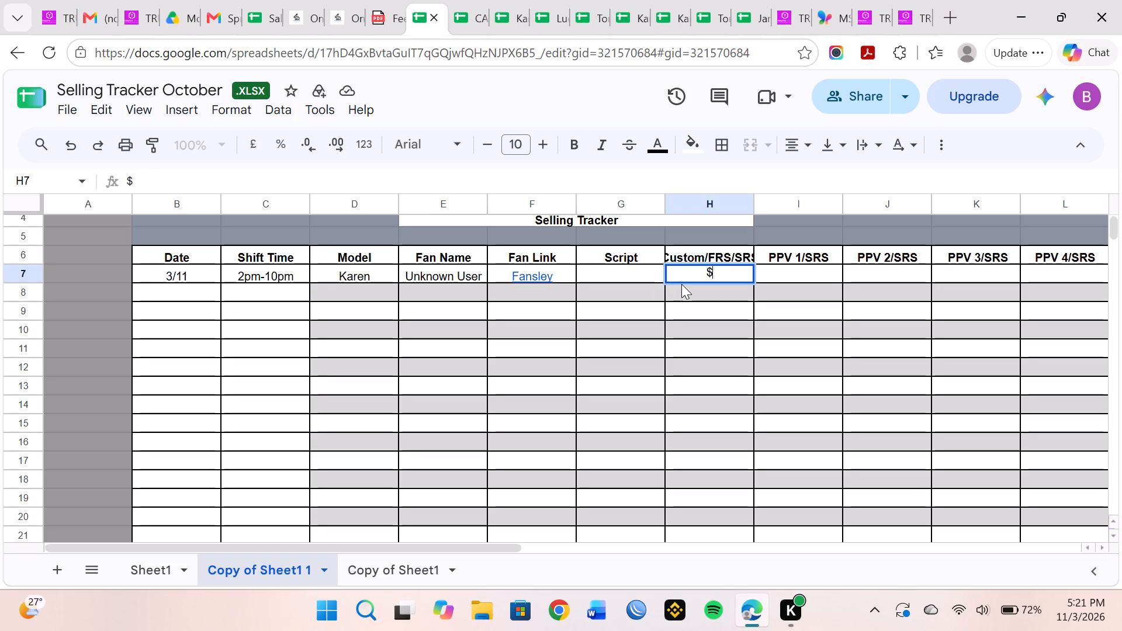
{"action": "type", "text": "50"}
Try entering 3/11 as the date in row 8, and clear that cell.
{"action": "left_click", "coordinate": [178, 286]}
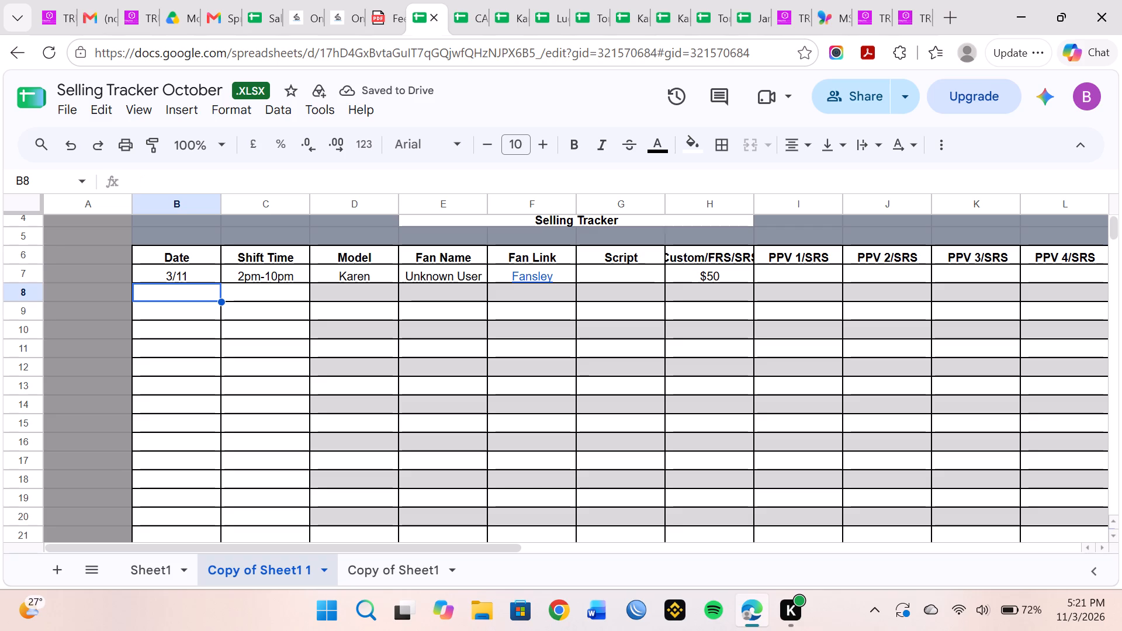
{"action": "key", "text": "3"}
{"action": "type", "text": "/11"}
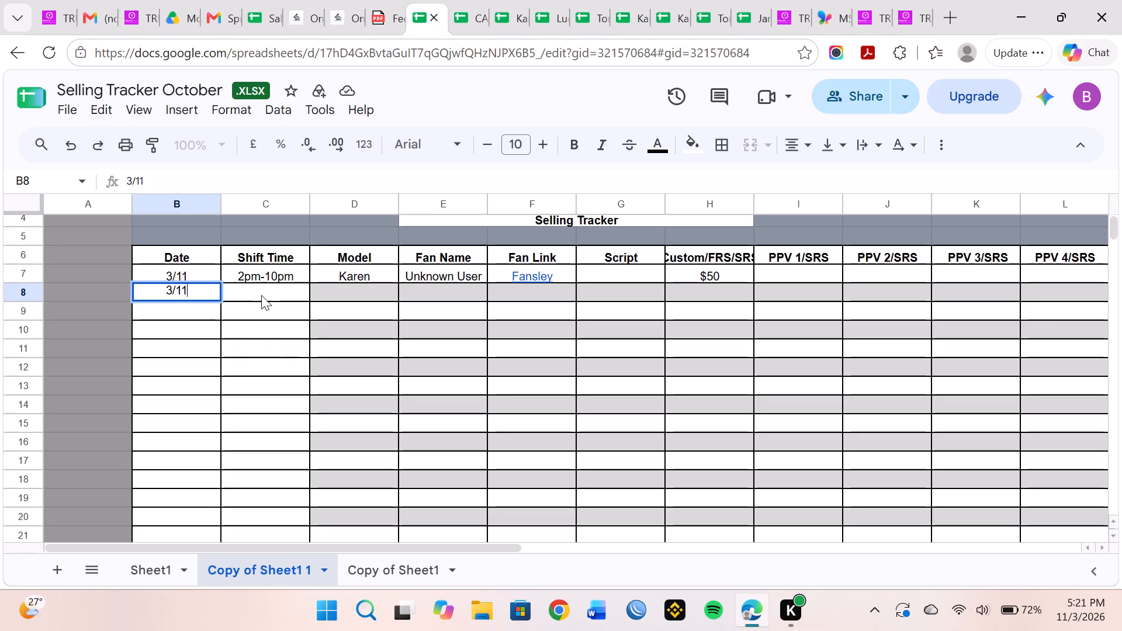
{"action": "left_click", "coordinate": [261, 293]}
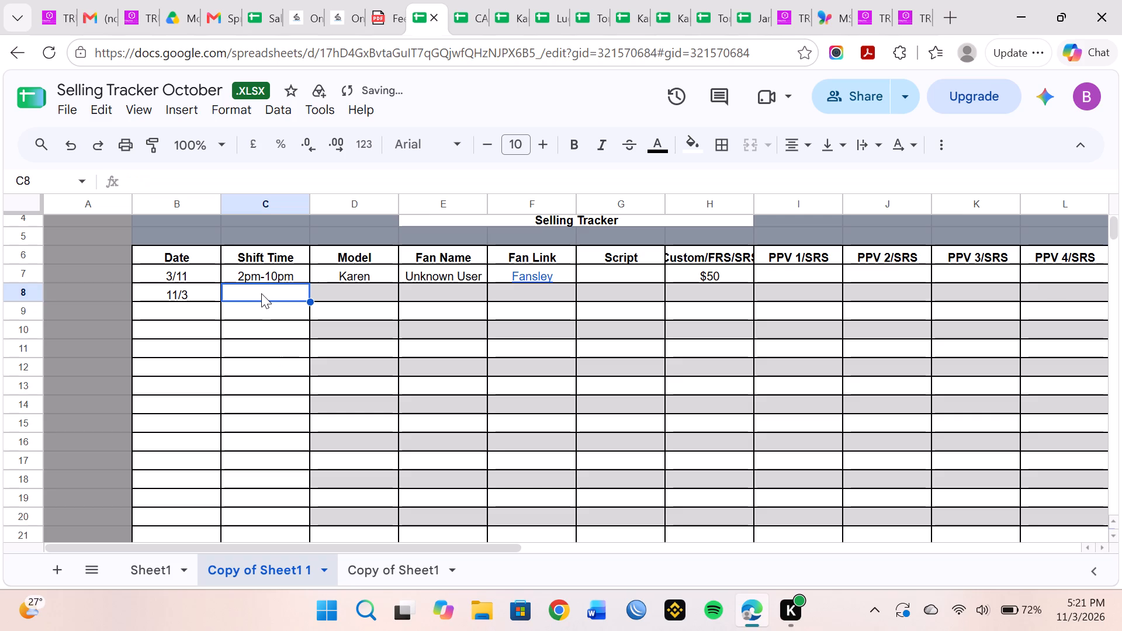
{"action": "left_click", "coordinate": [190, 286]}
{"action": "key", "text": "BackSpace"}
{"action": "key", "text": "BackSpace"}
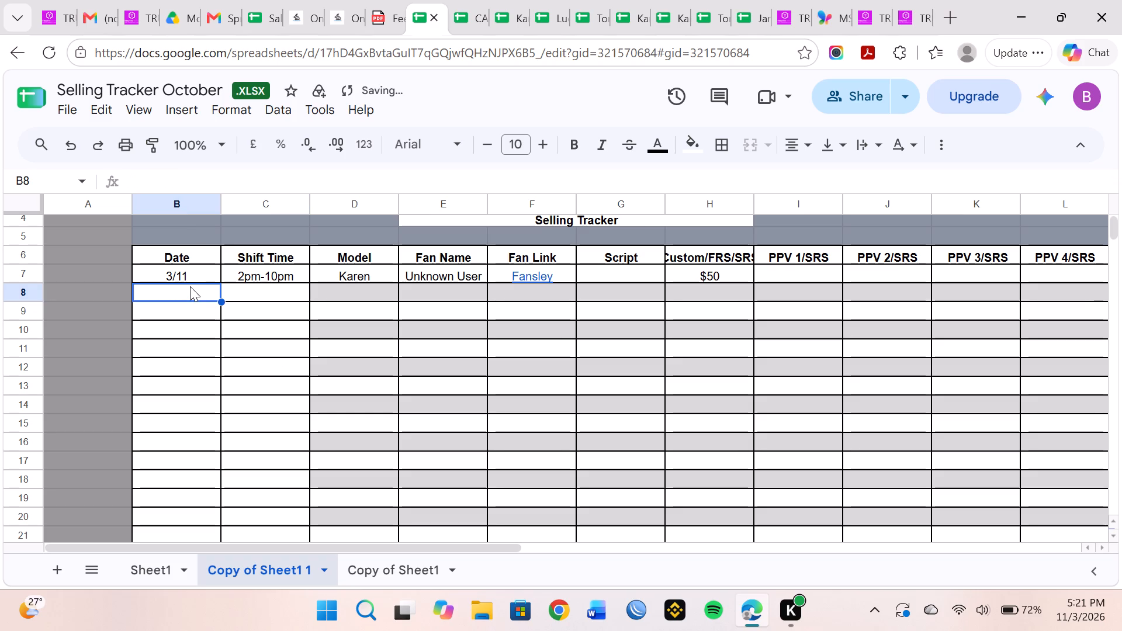
Enter 11/3/2026 as the date in row 8 of the copied sheet.
{"action": "type", "text": "11"}
{"action": "key", "text": "slash"}
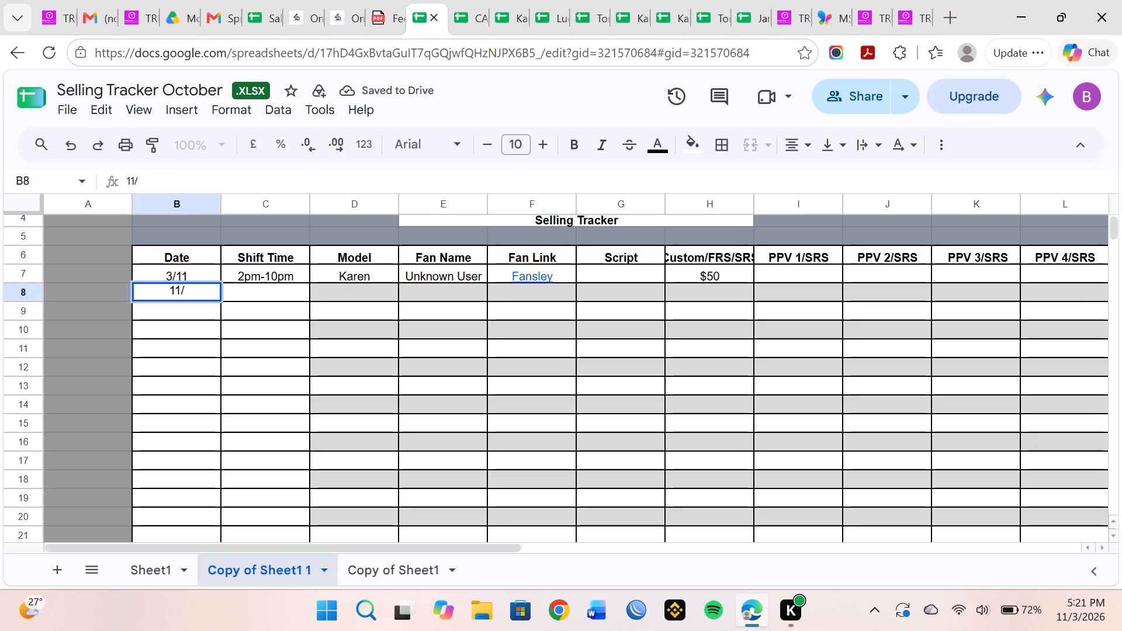
{"action": "type", "text": "3."}
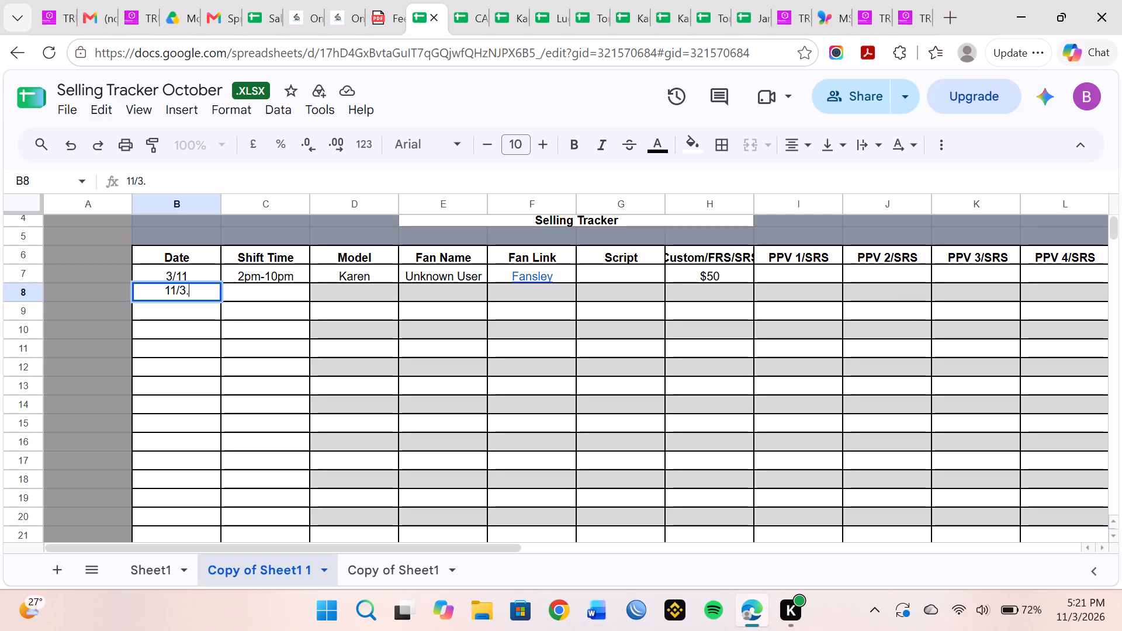
{"action": "key", "text": "BackSpace"}
{"action": "key", "text": "slash"}
{"action": "key", "text": "2"}
{"action": "type", "text": "026"}
Enter 2pm-10pm as the shift time in row 8.
{"action": "left_click", "coordinate": [236, 287]}
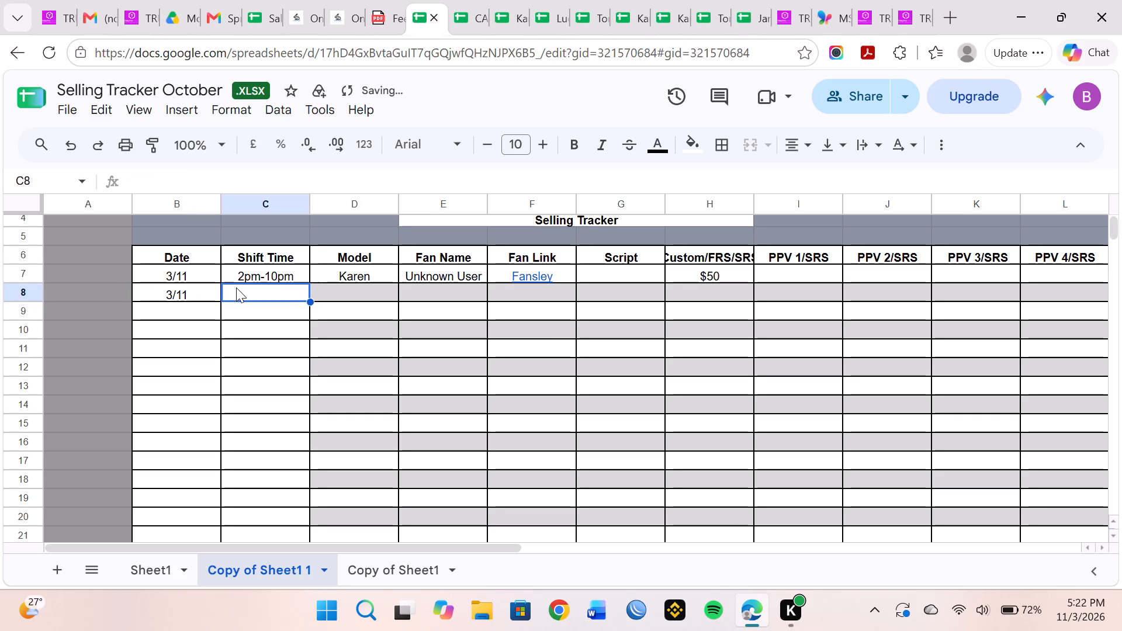
{"action": "key", "text": "2"}
{"action": "type", "text": "pm"}
{"action": "key", "text": "minus"}
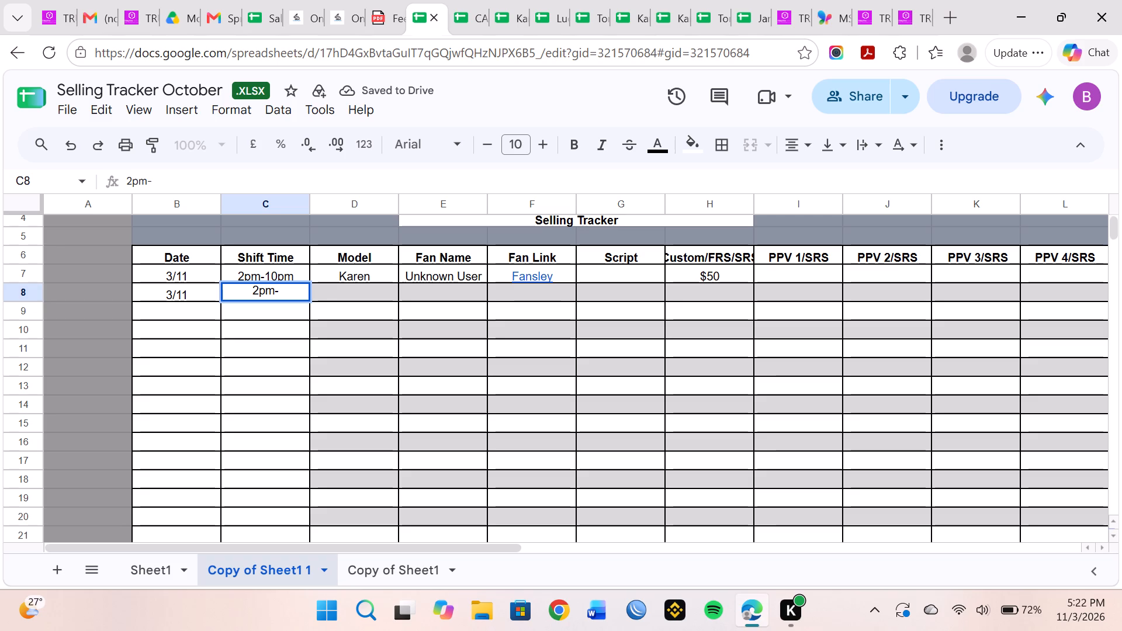
{"action": "key", "text": "1"}
{"action": "type", "text": "0p"}
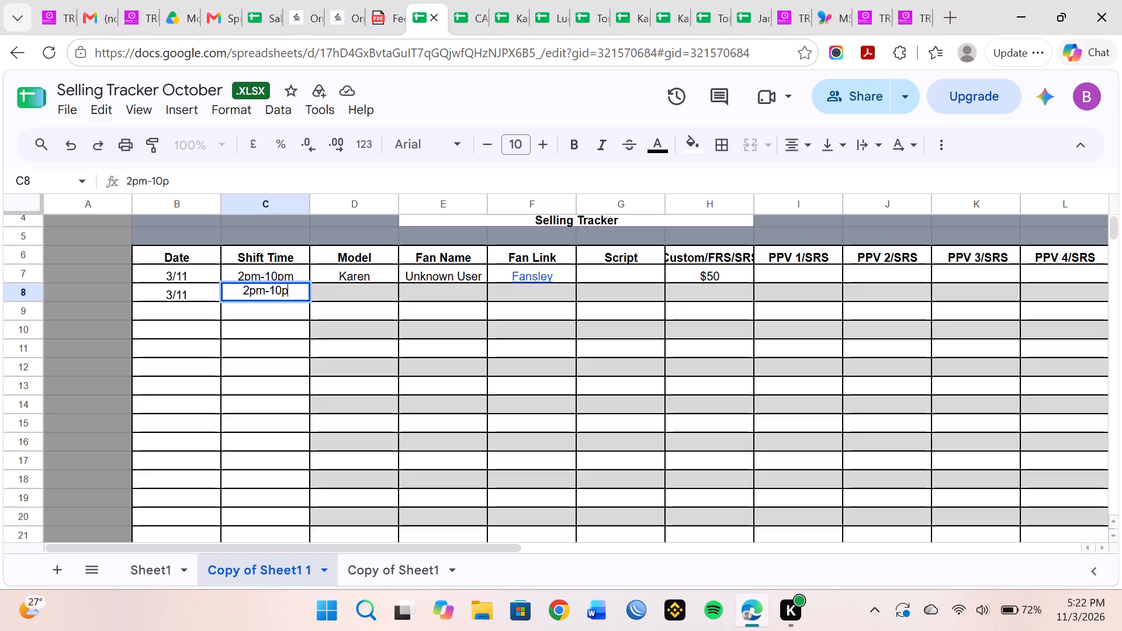
{"action": "key", "text": "comma"}
{"action": "key", "text": "BackSpace"}
{"action": "key", "text": "m"}
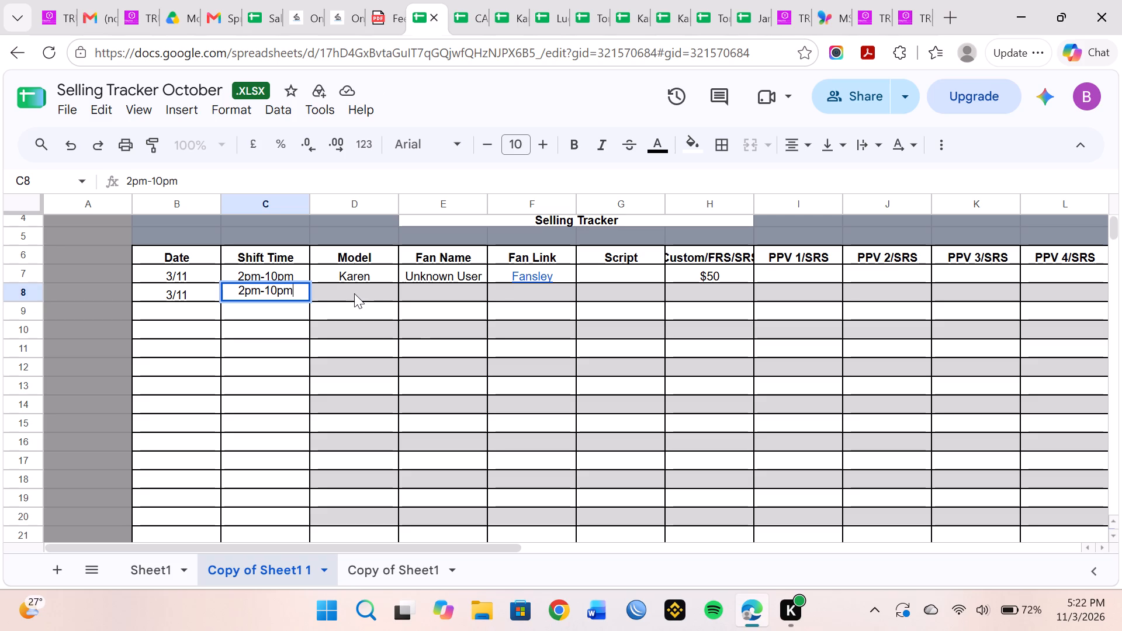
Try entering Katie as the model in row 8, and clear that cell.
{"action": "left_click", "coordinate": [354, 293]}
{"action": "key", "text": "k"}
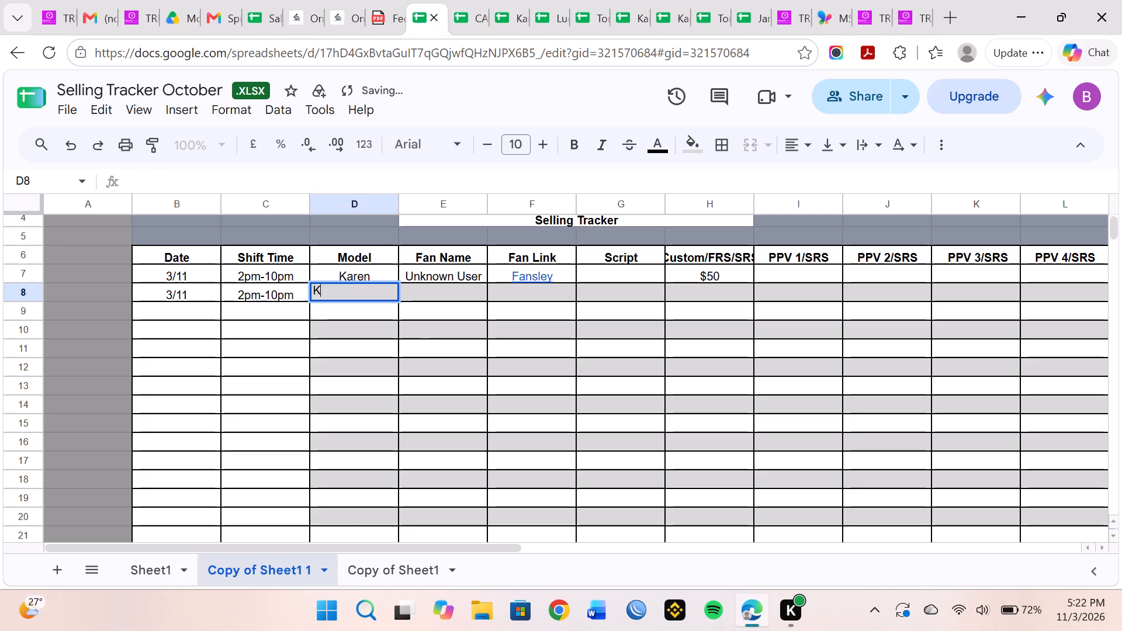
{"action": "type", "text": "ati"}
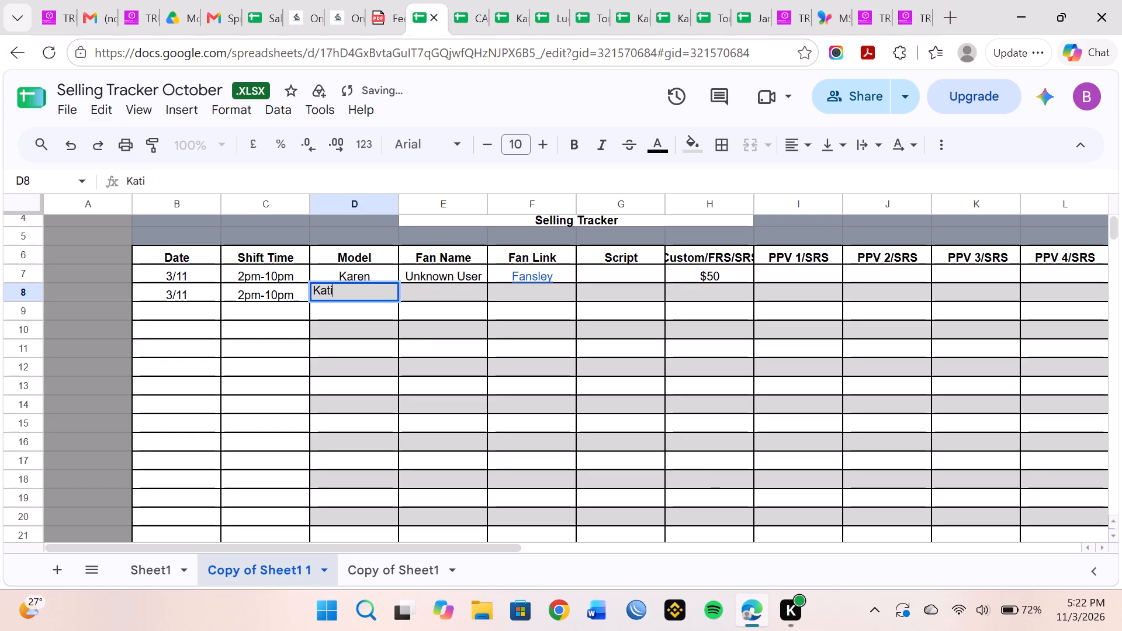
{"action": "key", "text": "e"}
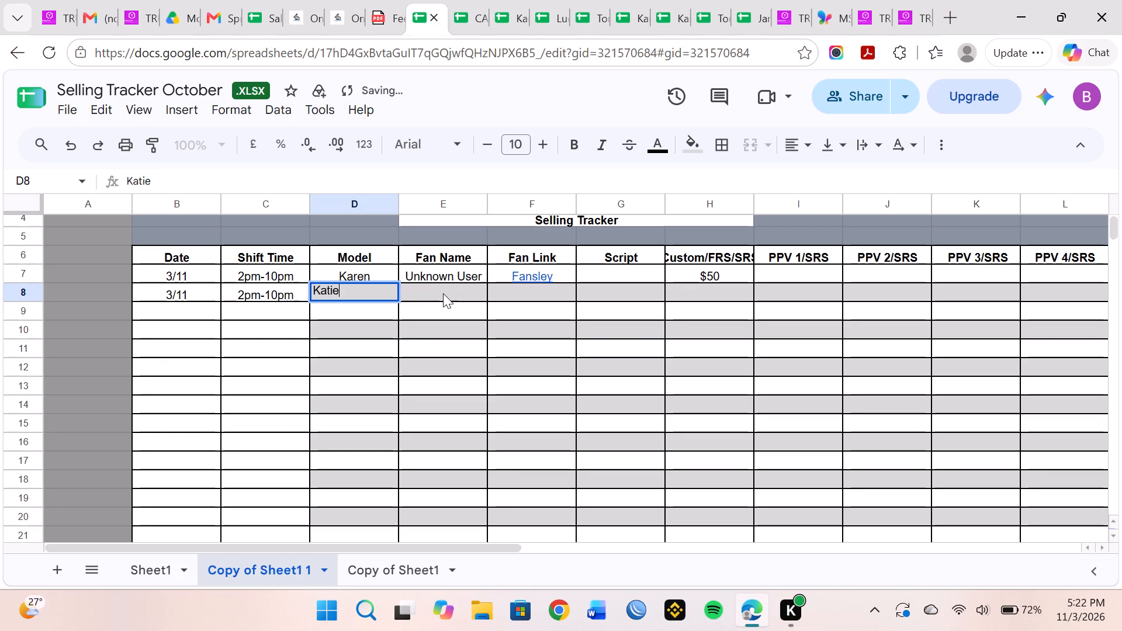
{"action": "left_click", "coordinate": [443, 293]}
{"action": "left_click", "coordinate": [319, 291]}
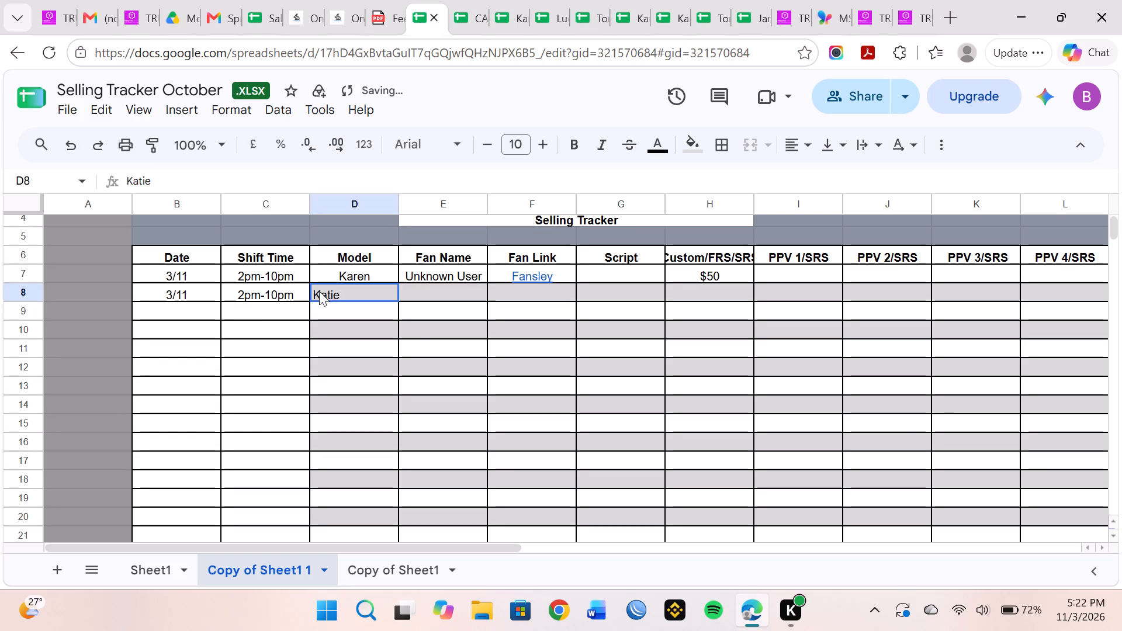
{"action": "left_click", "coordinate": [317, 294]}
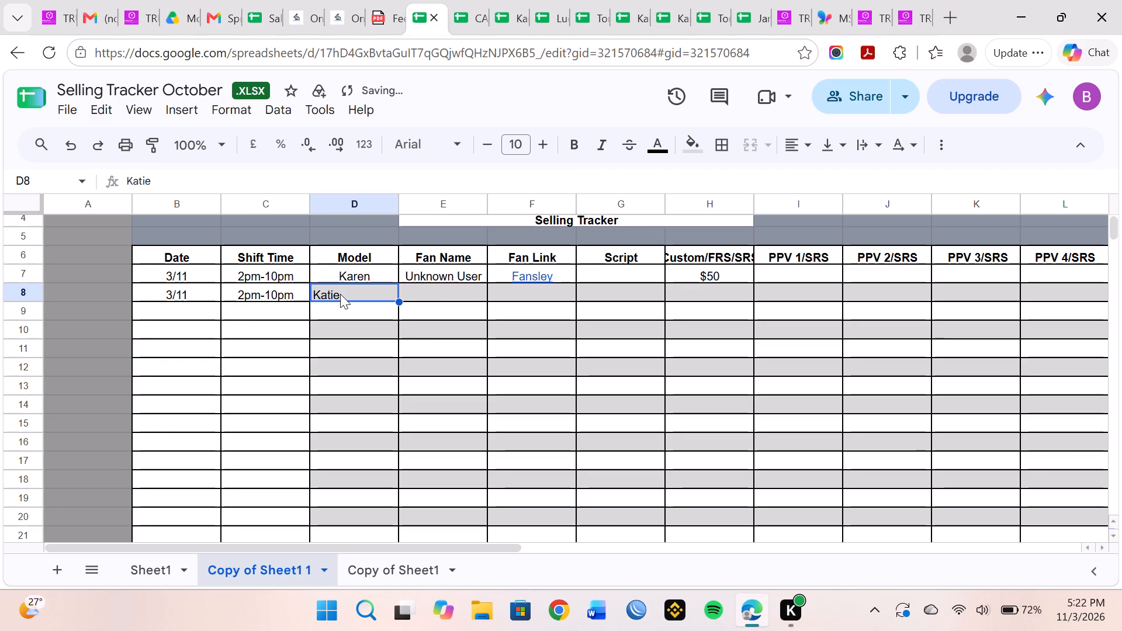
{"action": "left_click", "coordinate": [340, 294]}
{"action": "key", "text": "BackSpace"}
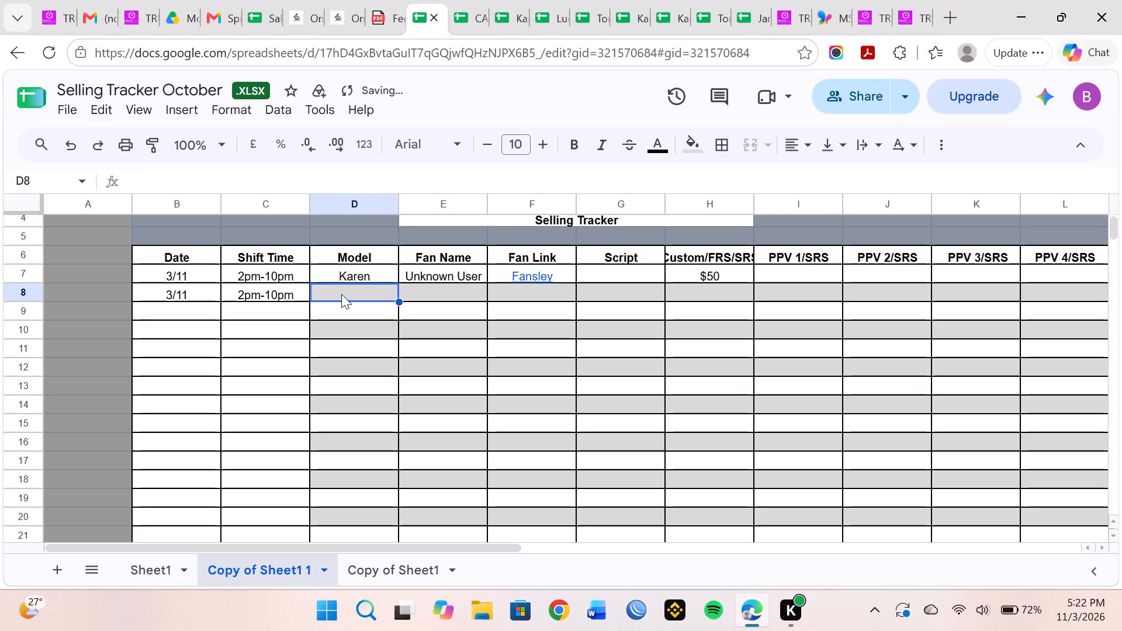
Enter Katie as the model in row 8, padded with leading spaces so the name sits roughly centred.
{"action": "key", "text": "space"}
{"action": "key", "text": "space"}
{"action": "key", "text": "space"}
{"action": "key", "text": "space"}
{"action": "key", "text": "space"}
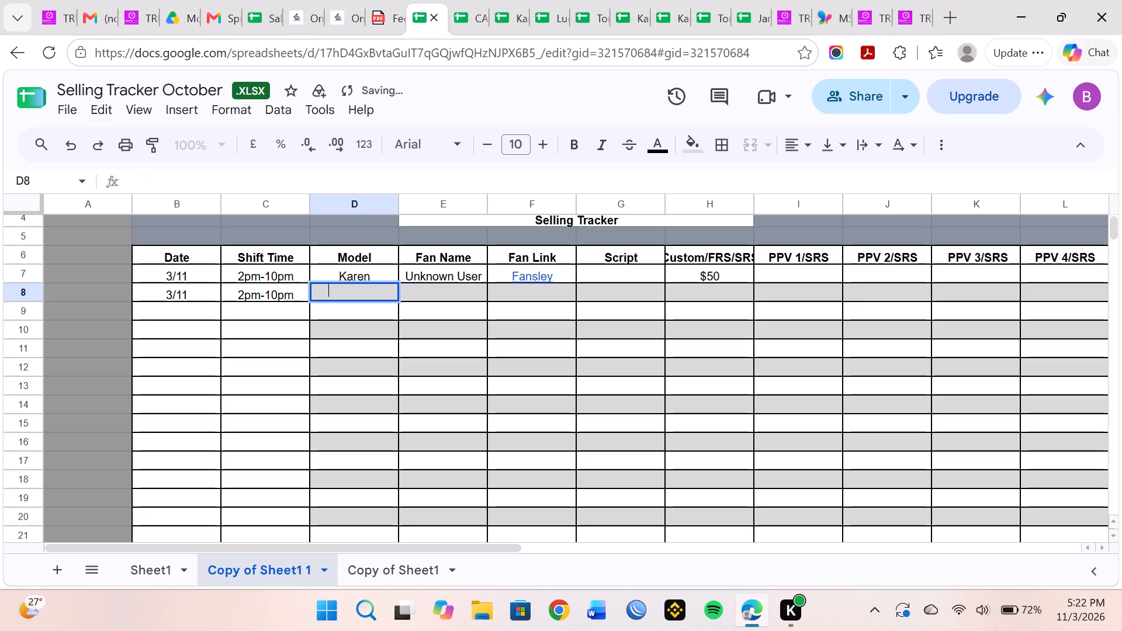
{"action": "key", "text": "space"}
{"action": "key", "text": "space"}
{"action": "key", "text": "space"}
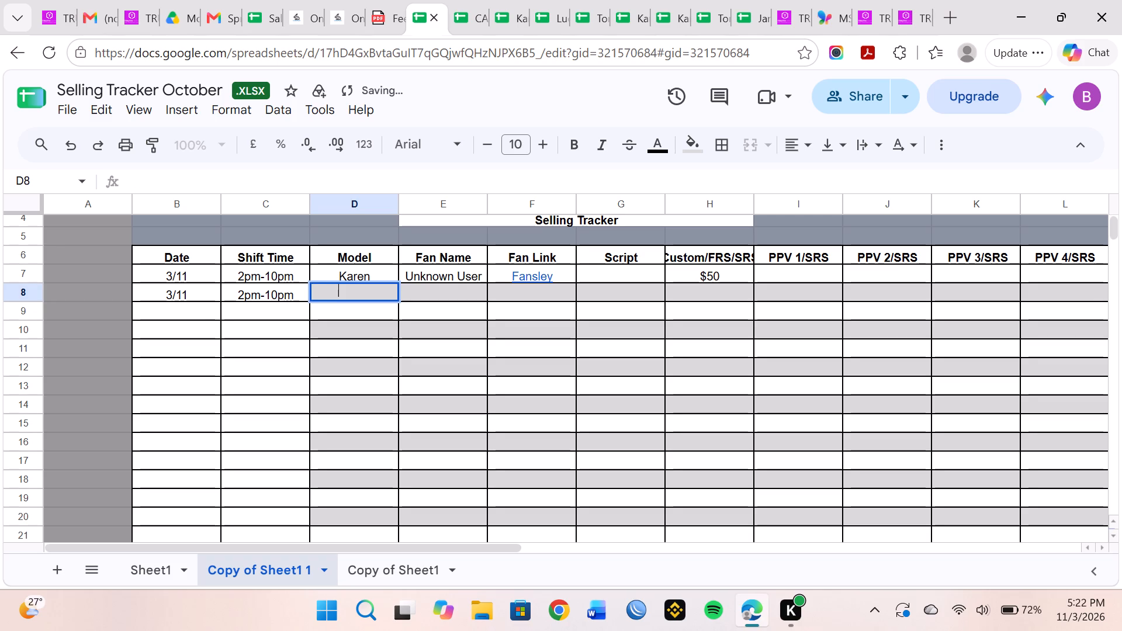
{"action": "key", "text": "k"}
{"action": "type", "text": "atie"}
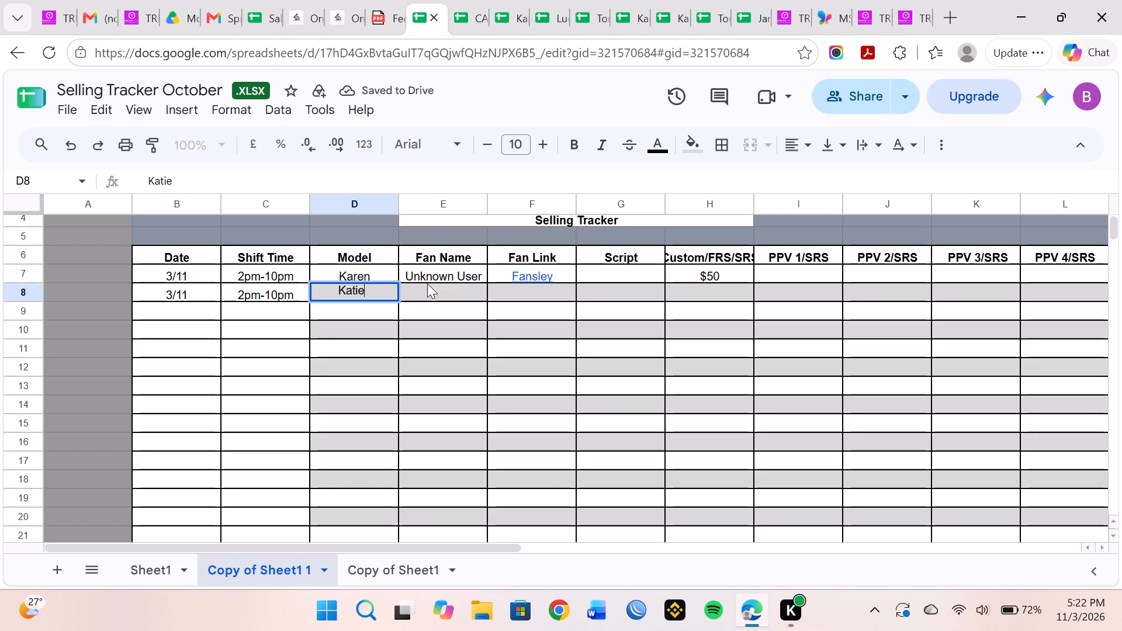
Check the row 8 fan name on Sheet1 and enter Martin as the fan name in row 8 of the copied sheet.
{"action": "left_click", "coordinate": [427, 283]}
{"action": "left_click", "coordinate": [430, 297]}
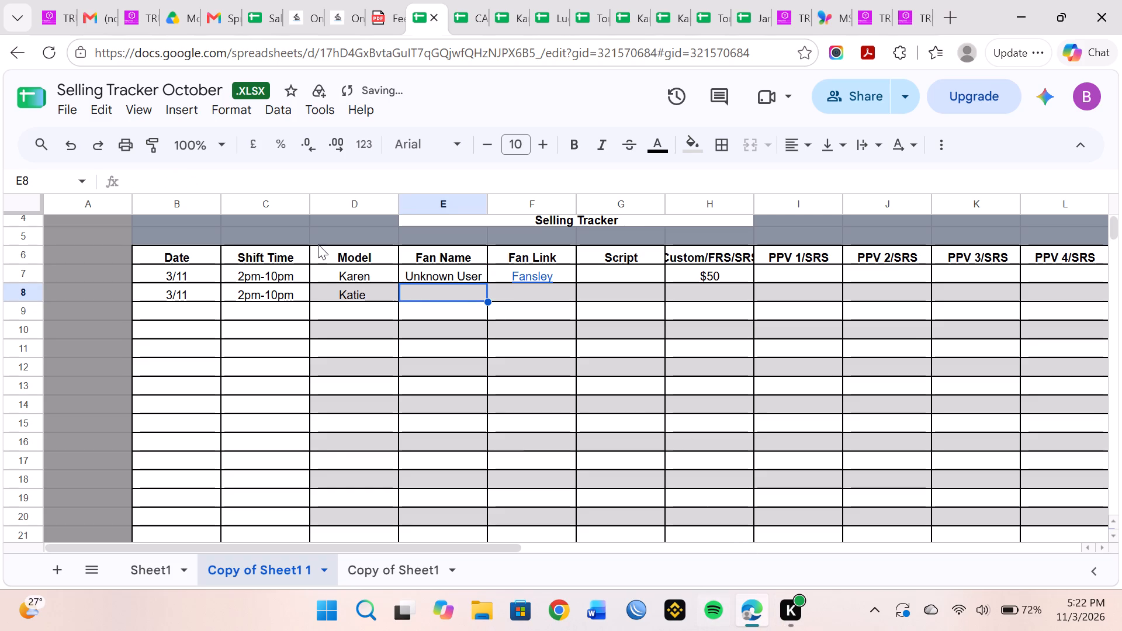
{"action": "left_click", "coordinate": [150, 569]}
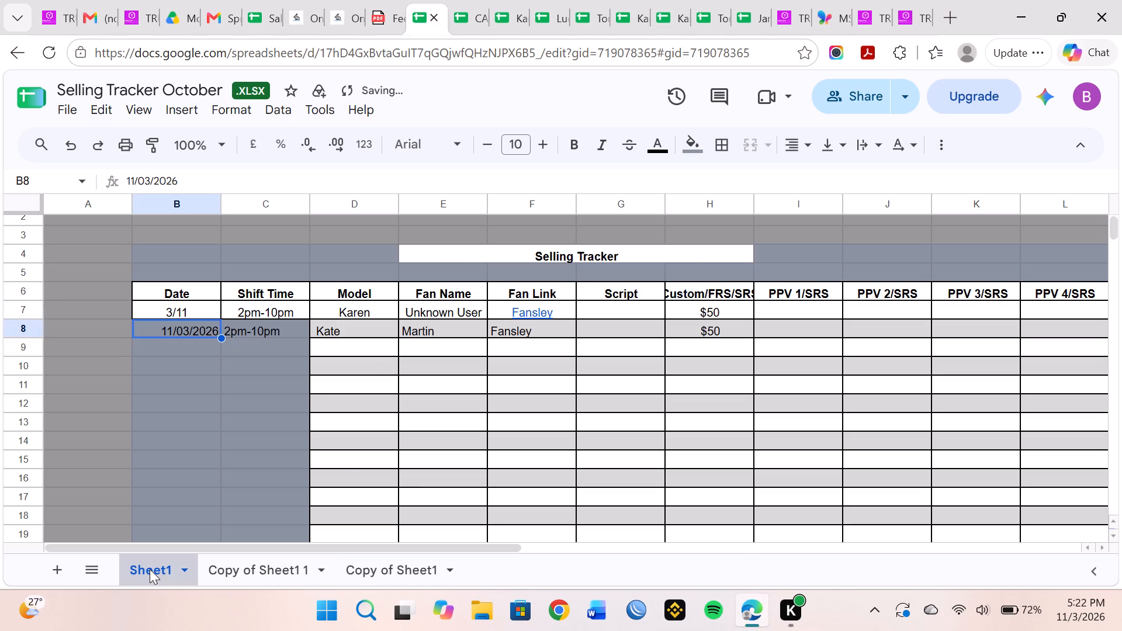
{"action": "left_click", "coordinate": [262, 574]}
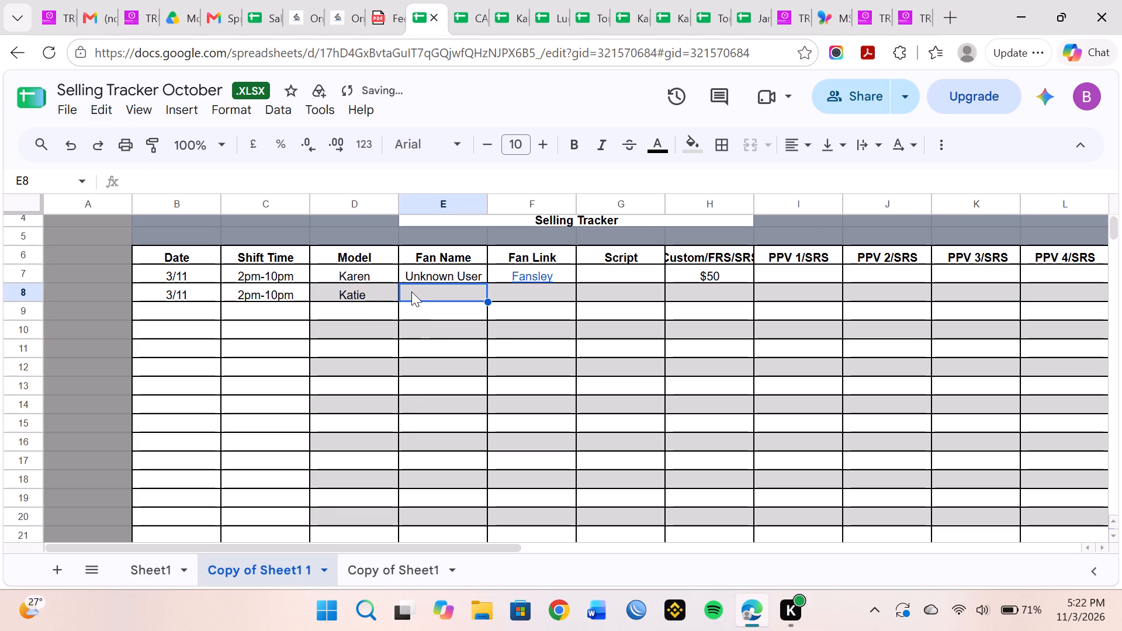
{"action": "key", "text": "m"}
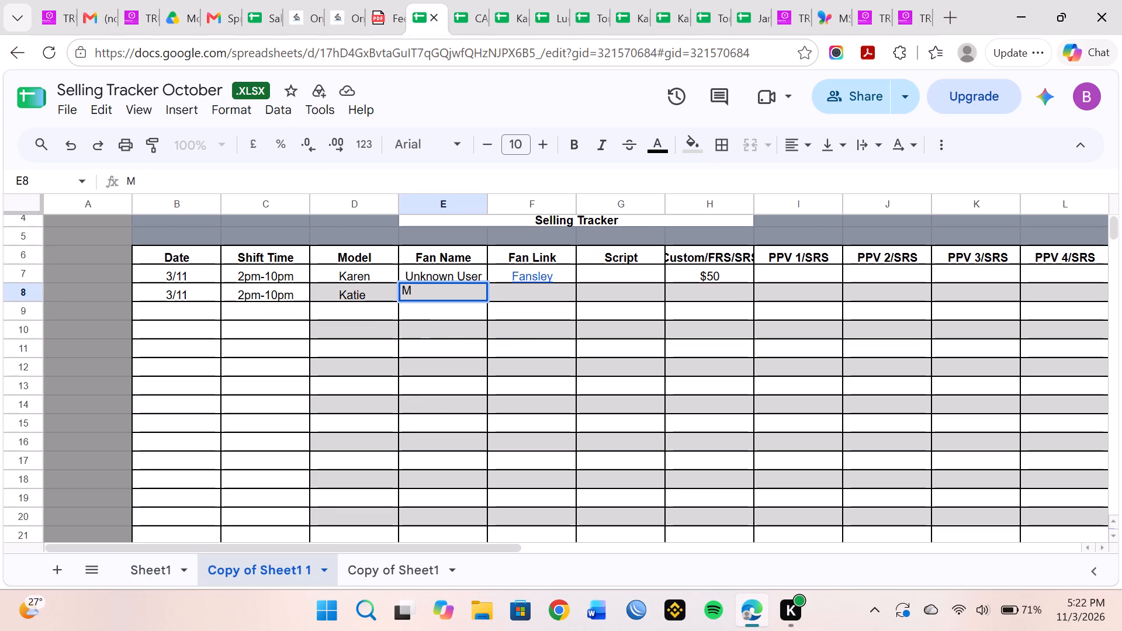
{"action": "type", "text": "artin"}
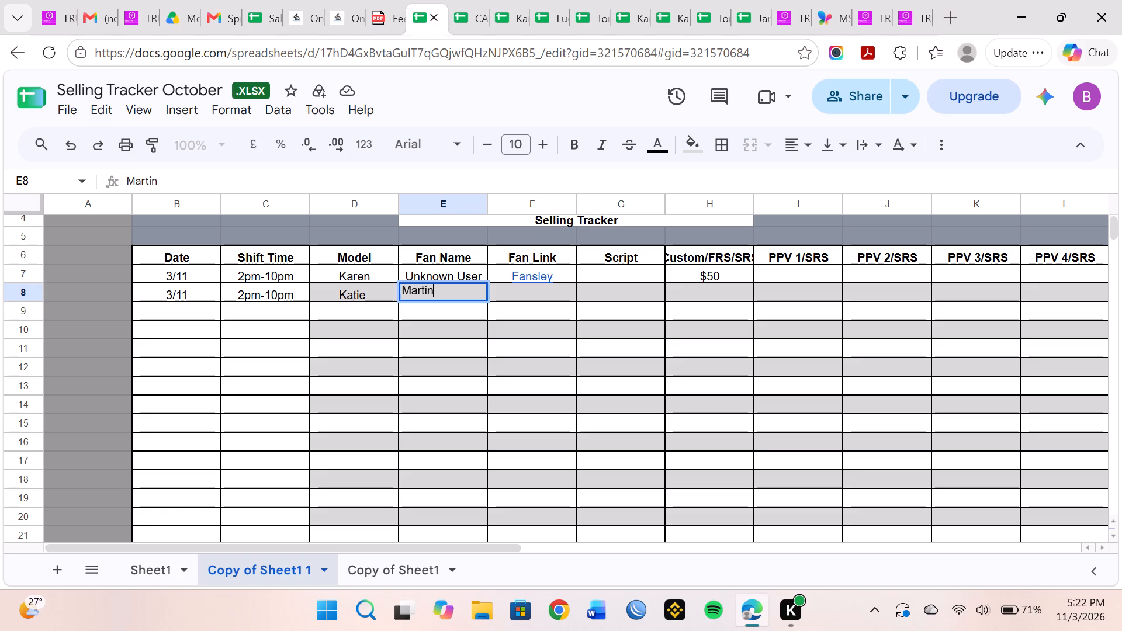
Enter Fansley as the fan link text in row 8.
{"action": "left_click", "coordinate": [543, 281]}
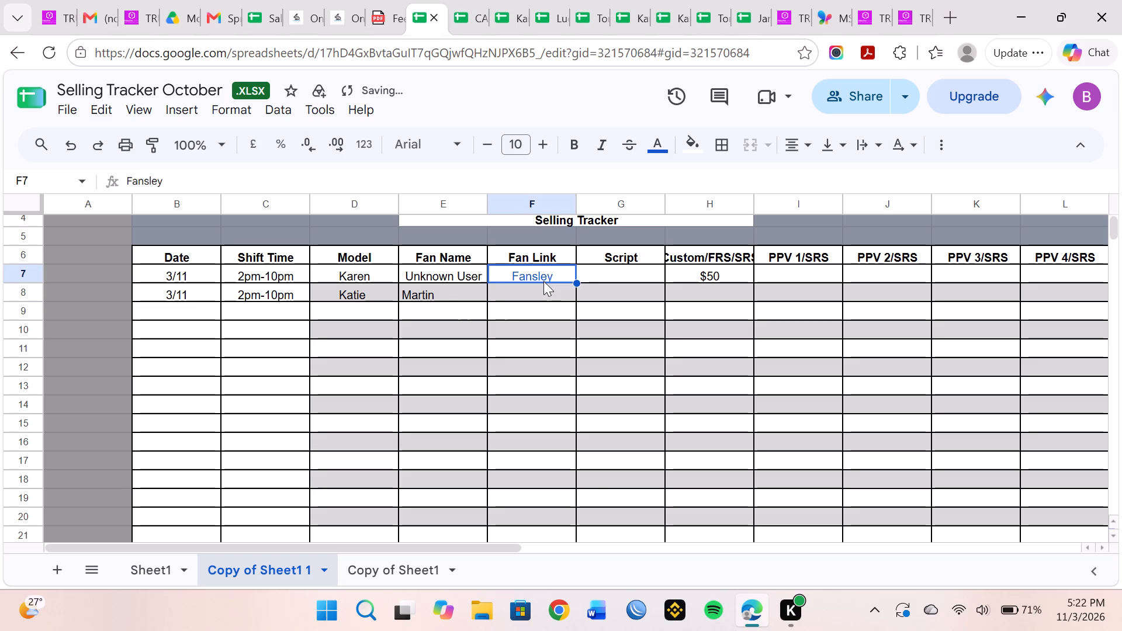
{"action": "left_click", "coordinate": [543, 294]}
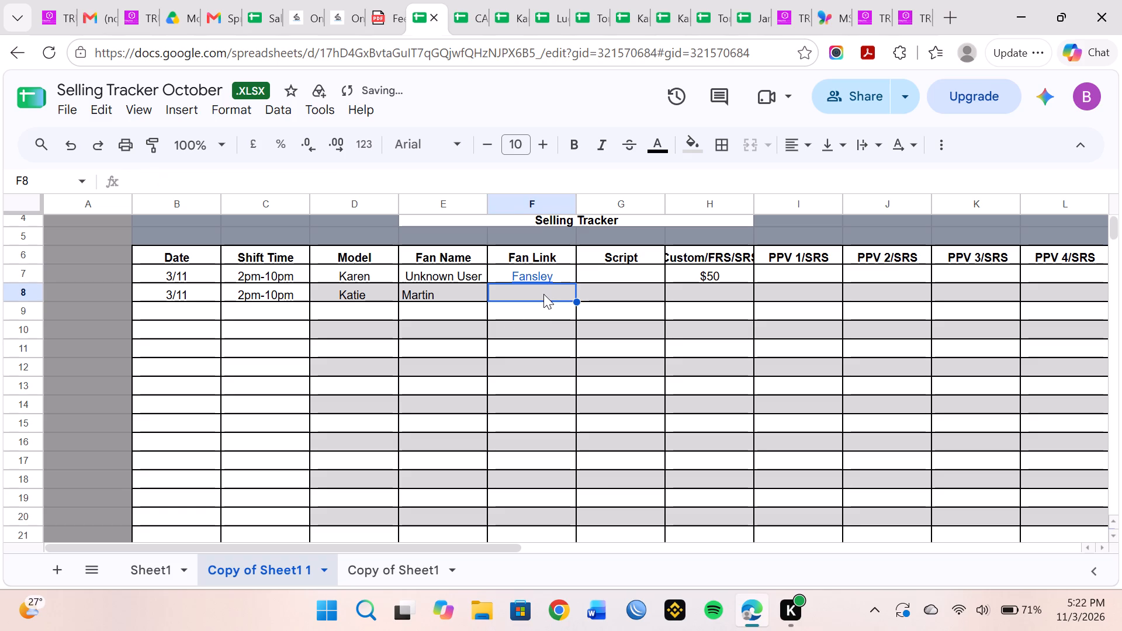
{"action": "key", "text": "f"}
{"action": "type", "text": "ansley"}
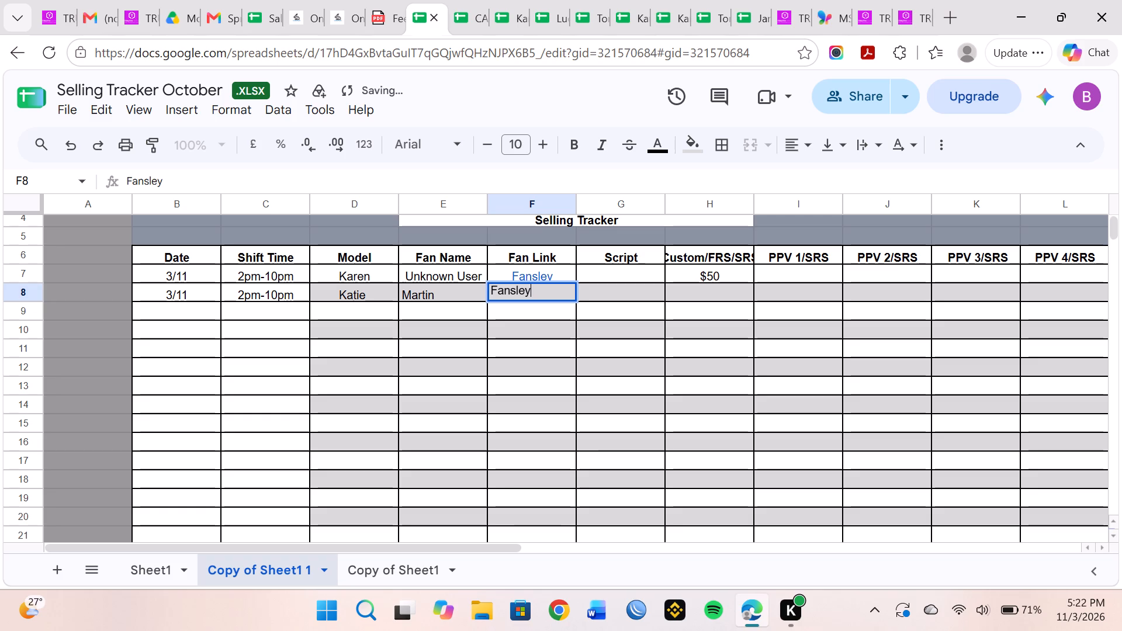
Enter $50 as the Custom/FRS/SRS amount in row 8, padded with leading spaces to line up with the amount above.
{"action": "left_click", "coordinate": [728, 285]}
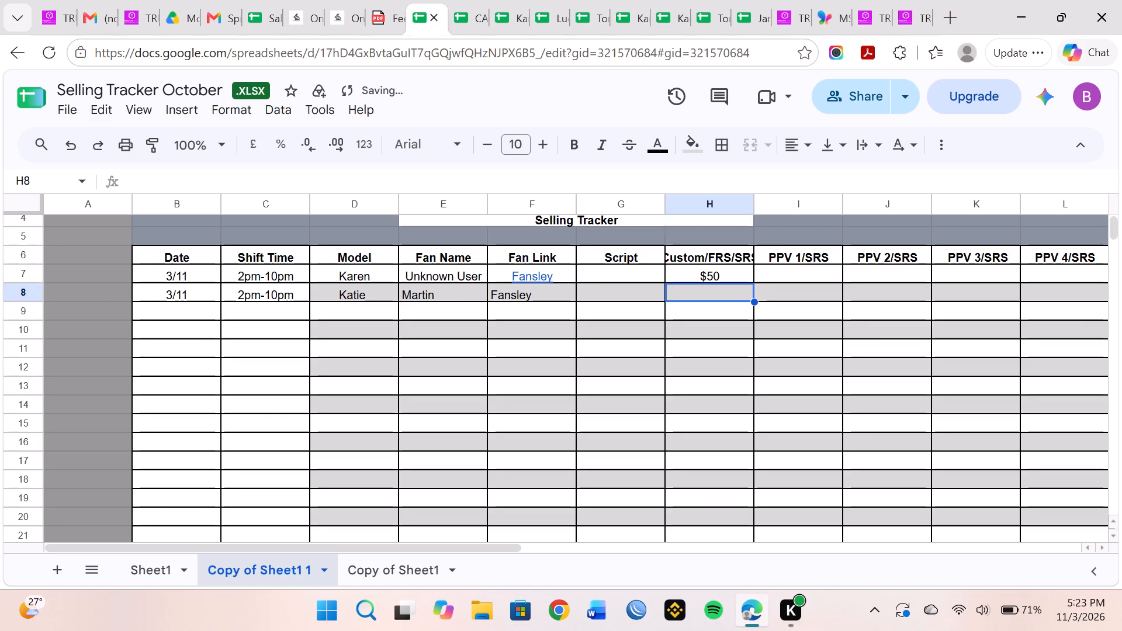
{"action": "type", "text": "$5"}
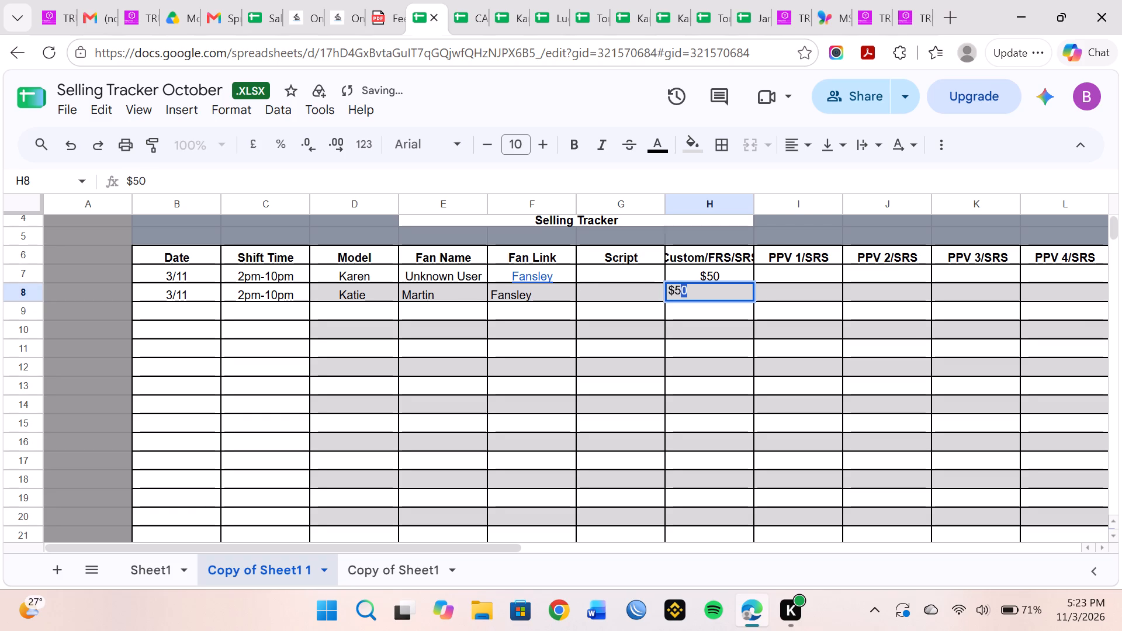
{"action": "key", "text": "0"}
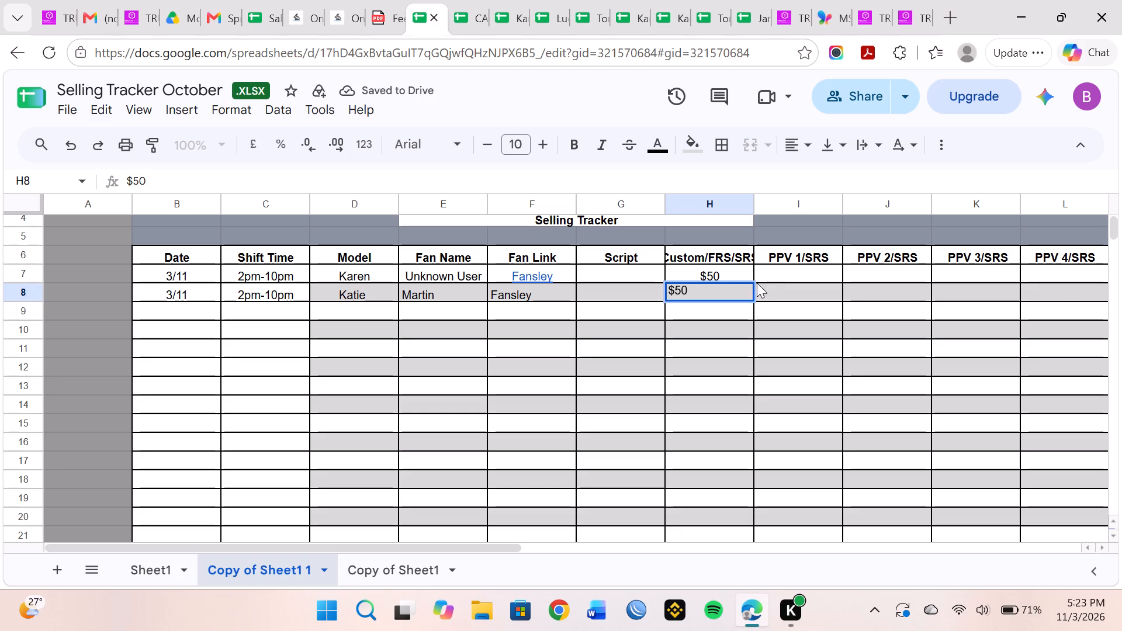
{"action": "left_click", "coordinate": [674, 290]}
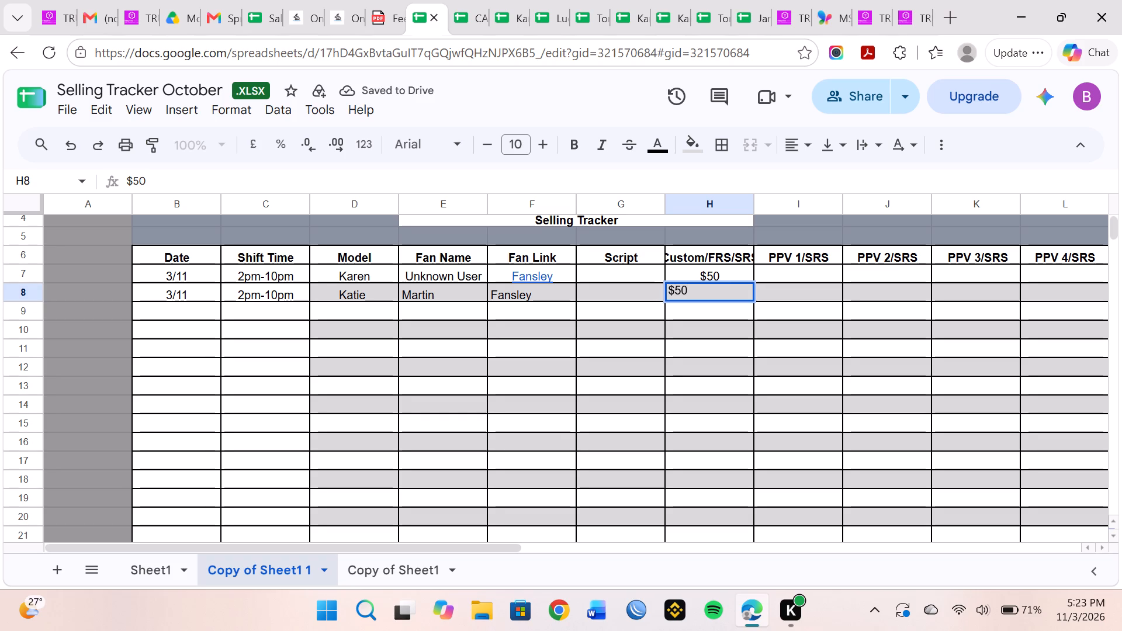
{"action": "left_click", "coordinate": [669, 292]}
{"action": "key", "text": "space"}
{"action": "key", "text": "space"}
{"action": "key", "text": "space"}
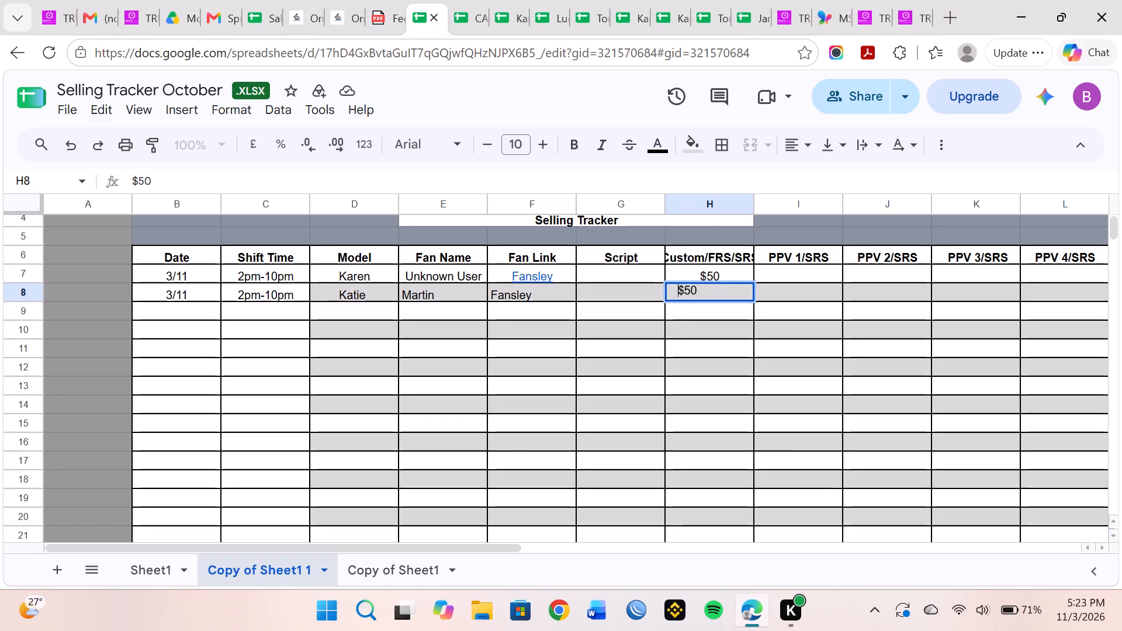
{"action": "key", "text": "space"}
{"action": "key", "text": "space"}
{"action": "key", "text": "space"}
{"action": "key", "text": "space"}
{"action": "key", "text": "space"}
{"action": "key", "text": "space"}
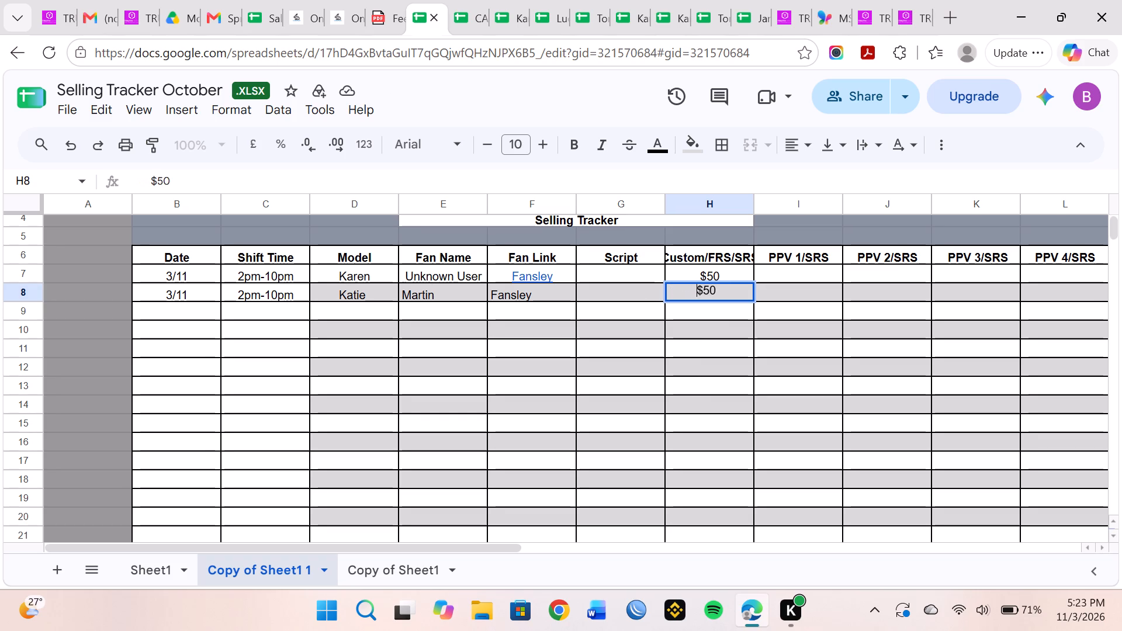
{"action": "key", "text": "space"}
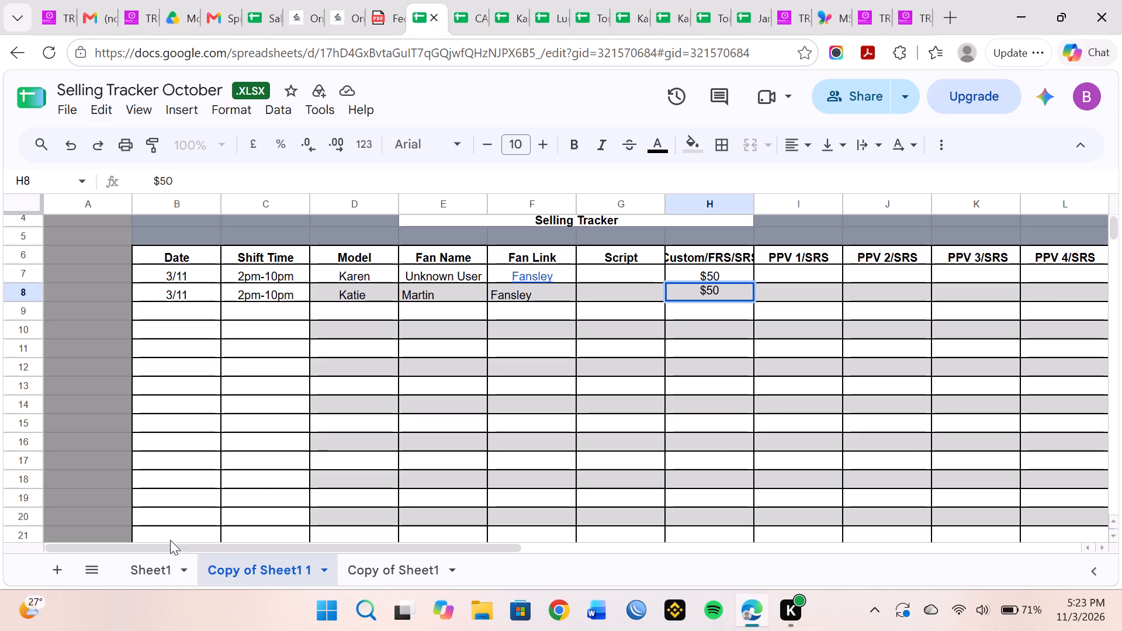
Clear the date, shift time, model, fan name, fan link and Custom/FRS/SRS amount from row 7 of Sheet1.
{"action": "left_click", "coordinate": [165, 564]}
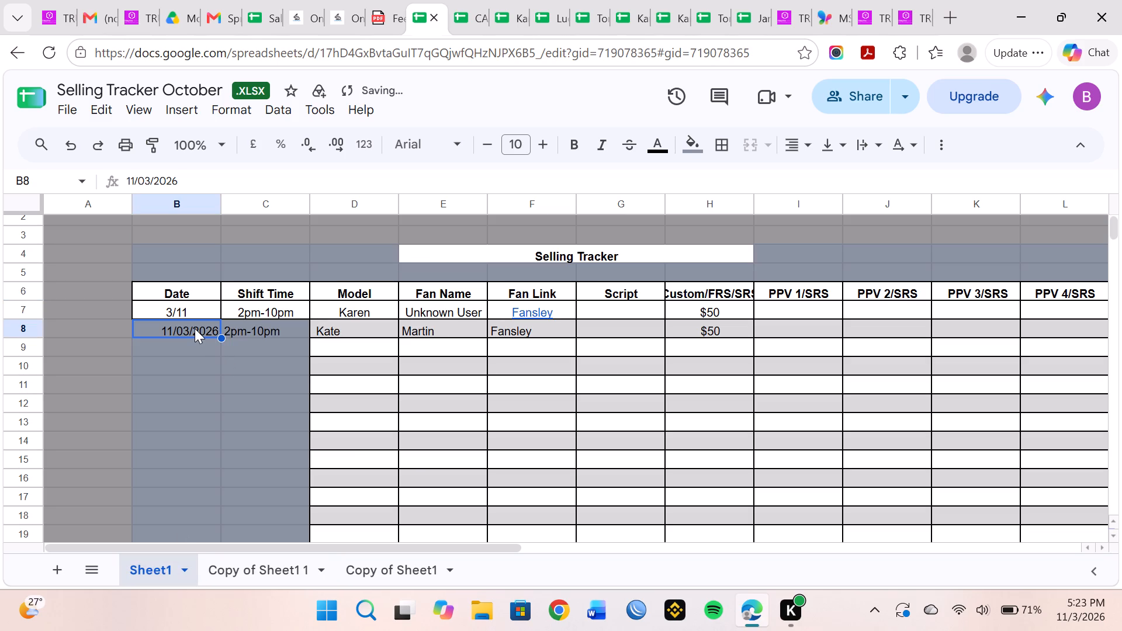
{"action": "left_click", "coordinate": [193, 307]}
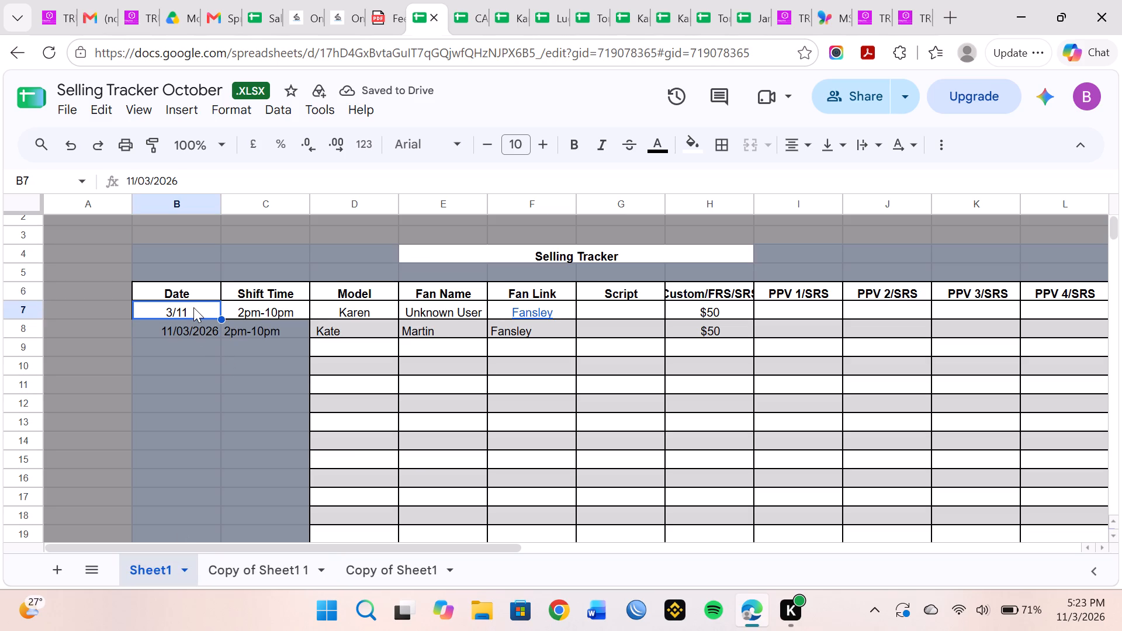
{"action": "key", "text": "BackSpace"}
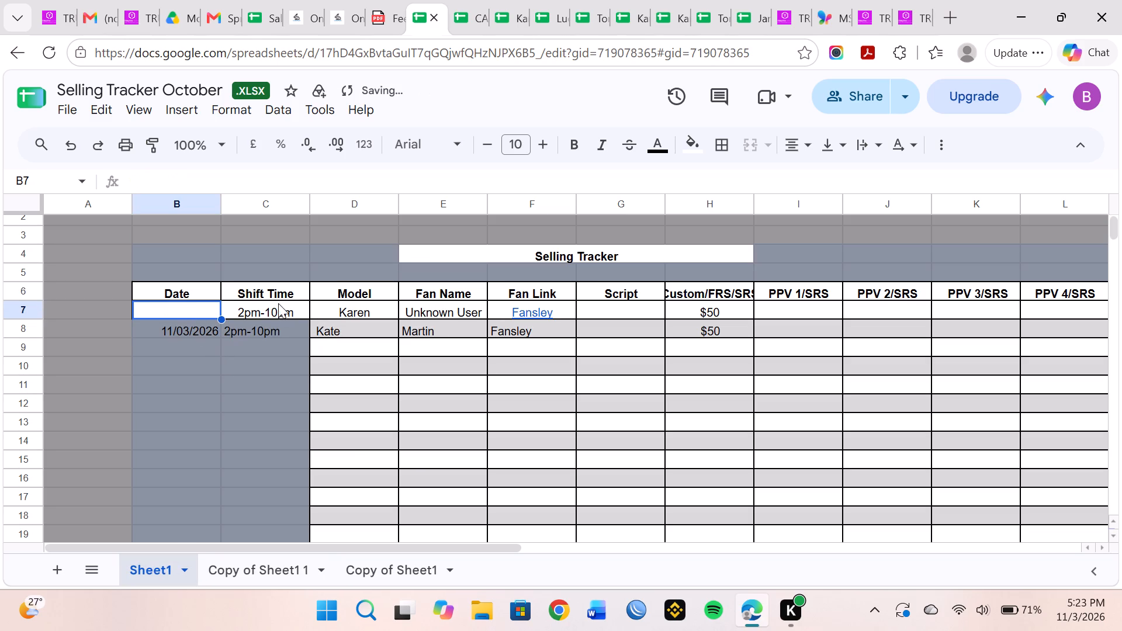
{"action": "left_click", "coordinate": [278, 303]}
{"action": "key", "text": "BackSpace"}
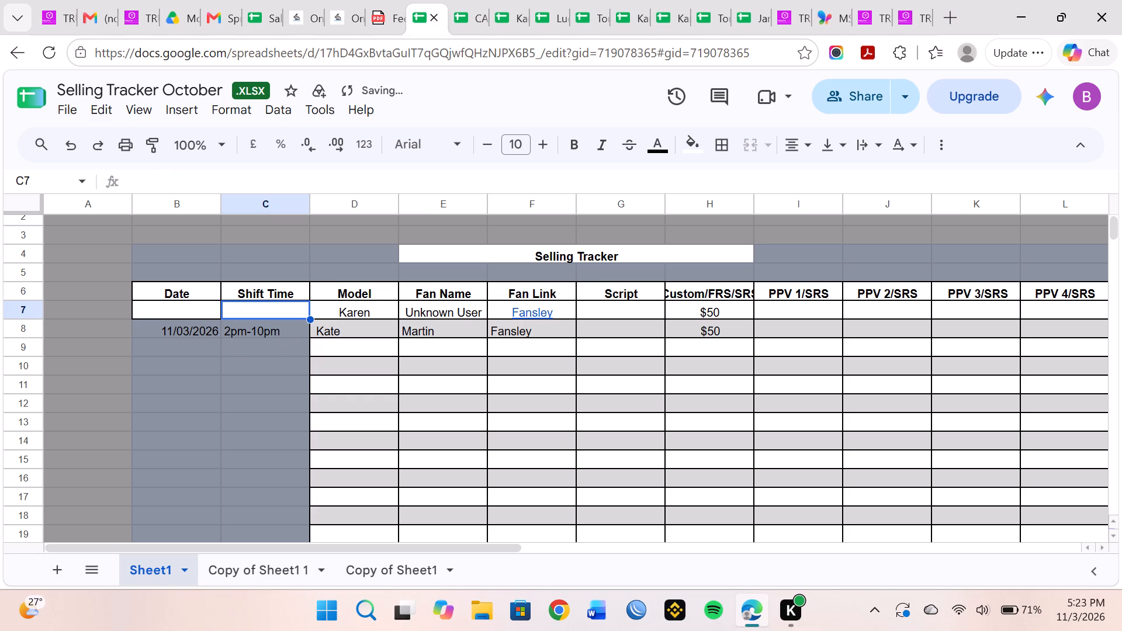
{"action": "left_click", "coordinate": [348, 311]}
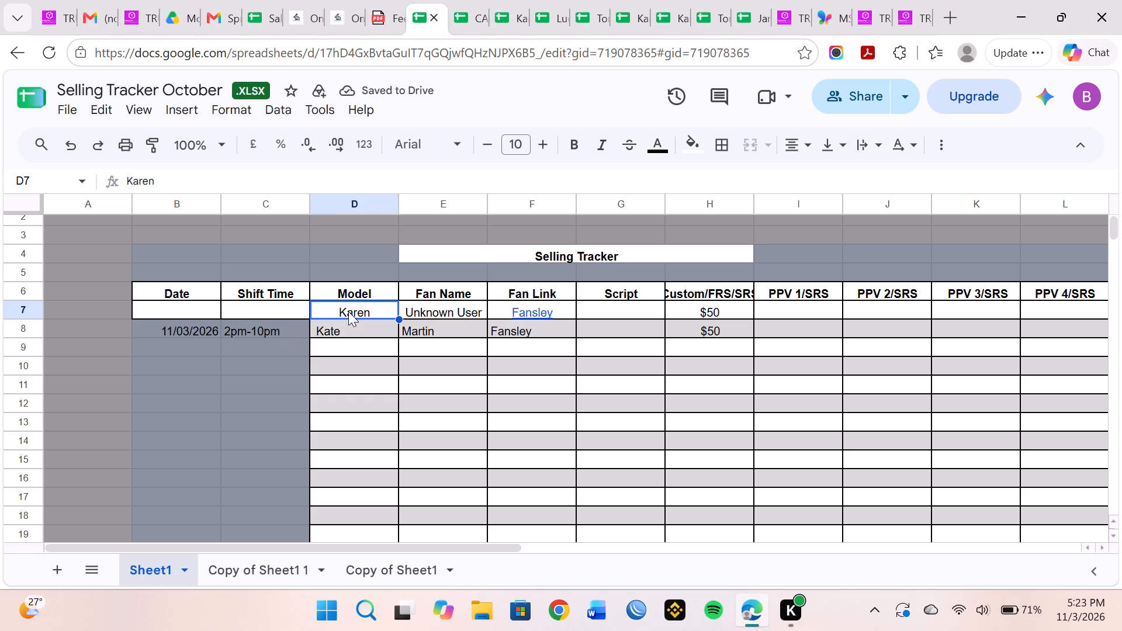
{"action": "key", "text": "BackSpace"}
{"action": "left_click", "coordinate": [467, 314]}
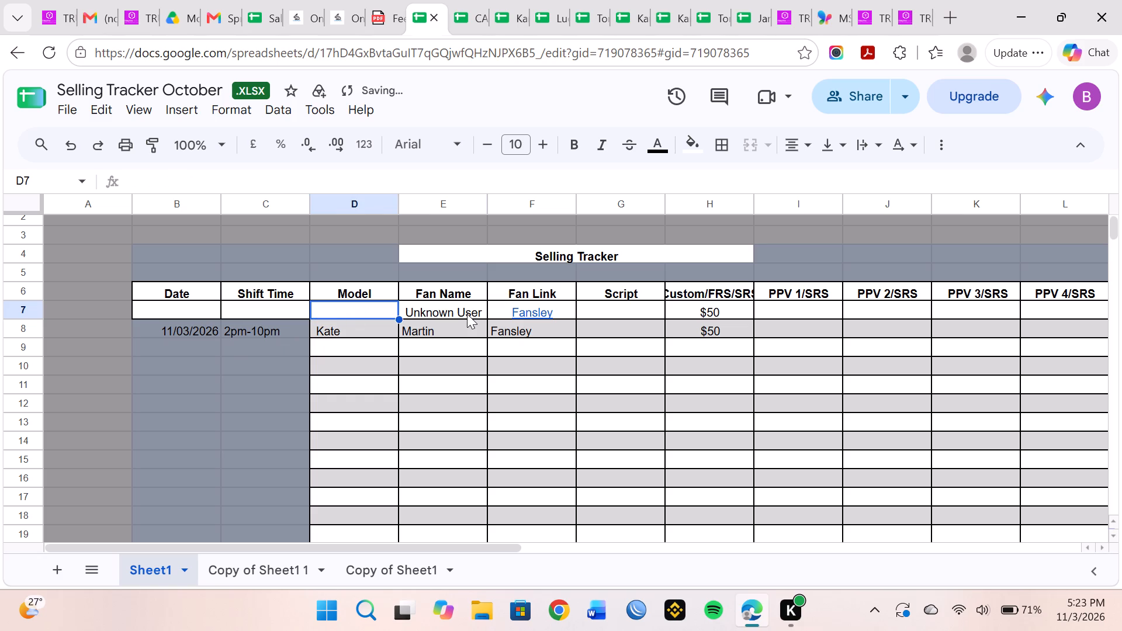
{"action": "key", "text": "BackSpace"}
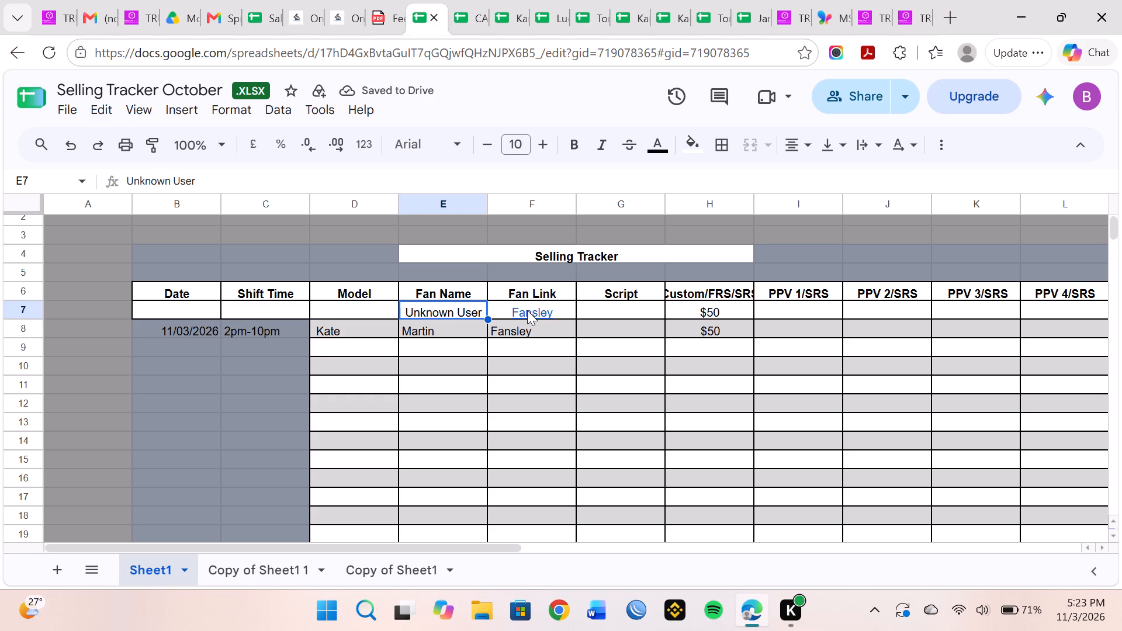
{"action": "left_click", "coordinate": [527, 310]}
{"action": "key", "text": "BackSpace"}
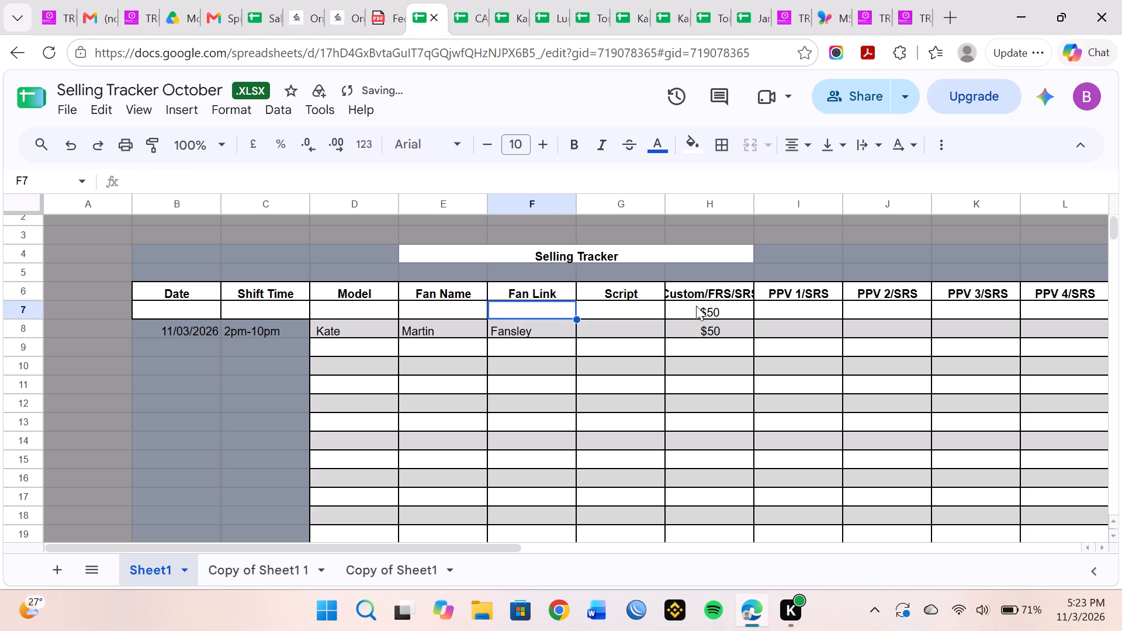
{"action": "left_click", "coordinate": [702, 306]}
{"action": "key", "text": "BackSpace"}
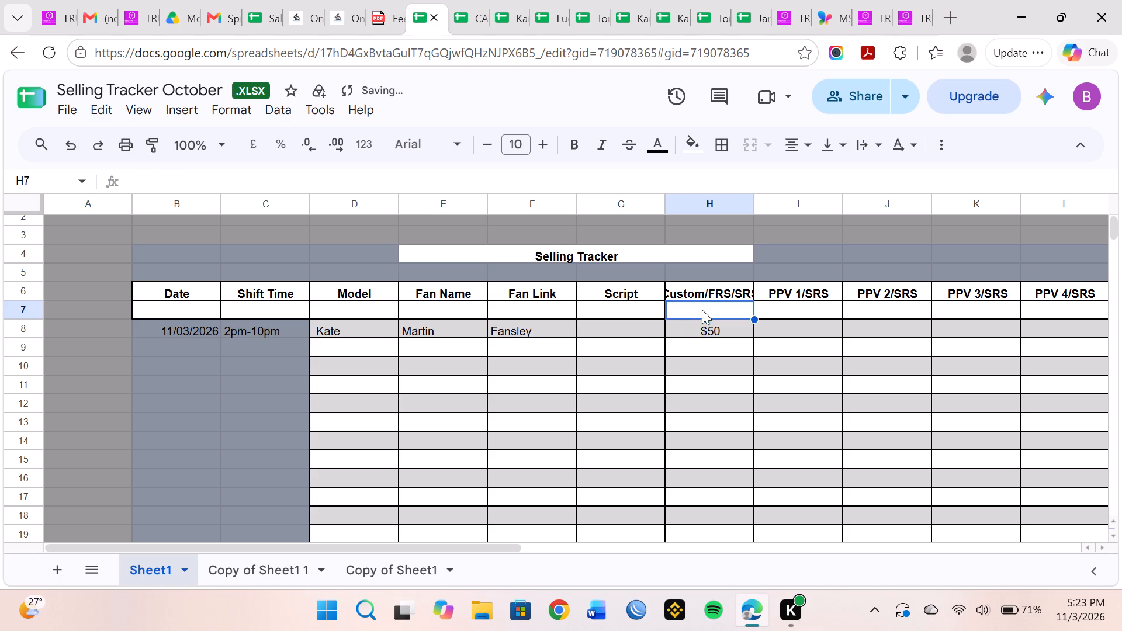
Clear the Custom/FRS/SRS amount, fan link, fan name, model, shift time and date from row 8 of Sheet1.
{"action": "left_click", "coordinate": [704, 333]}
{"action": "key", "text": "BackSpace"}
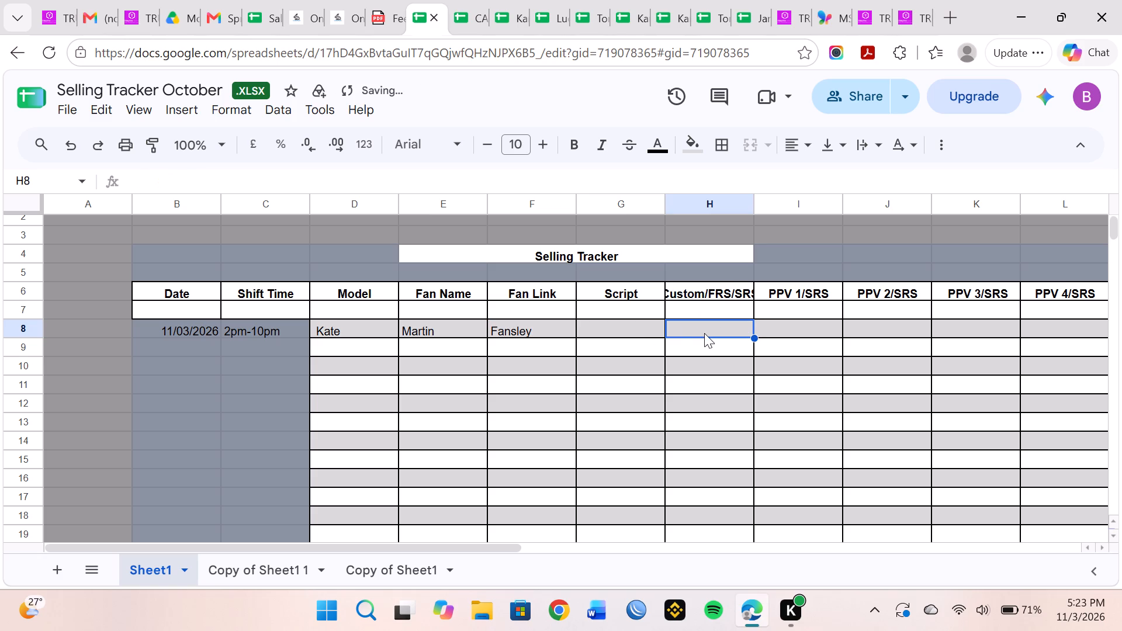
{"action": "left_click", "coordinate": [522, 333]}
{"action": "key", "text": "BackSpace"}
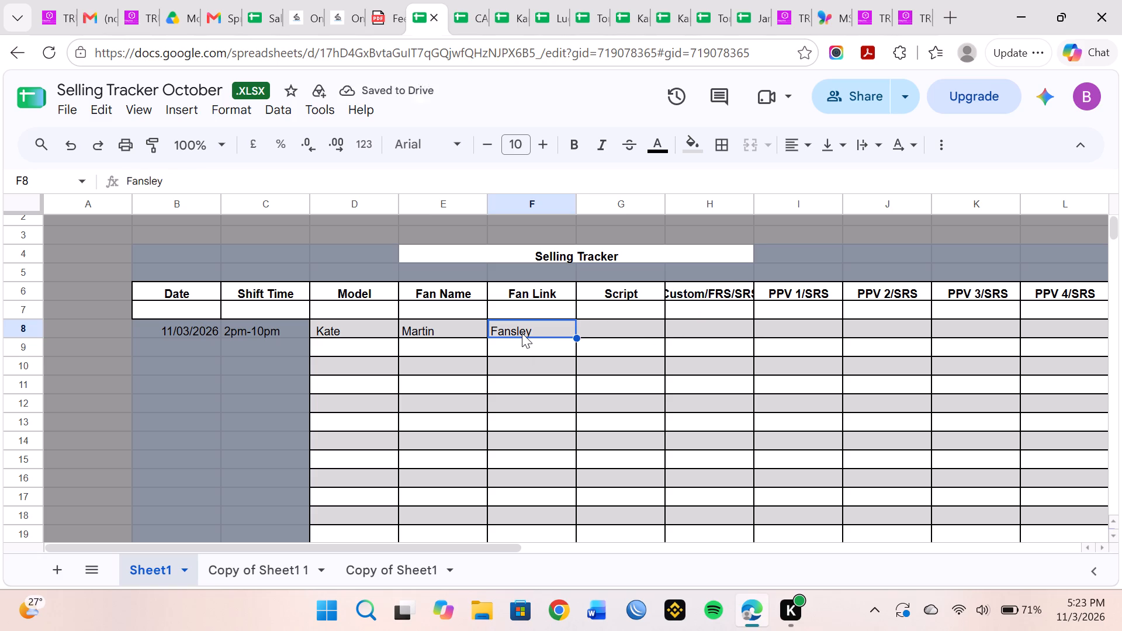
{"action": "left_click", "coordinate": [418, 330]}
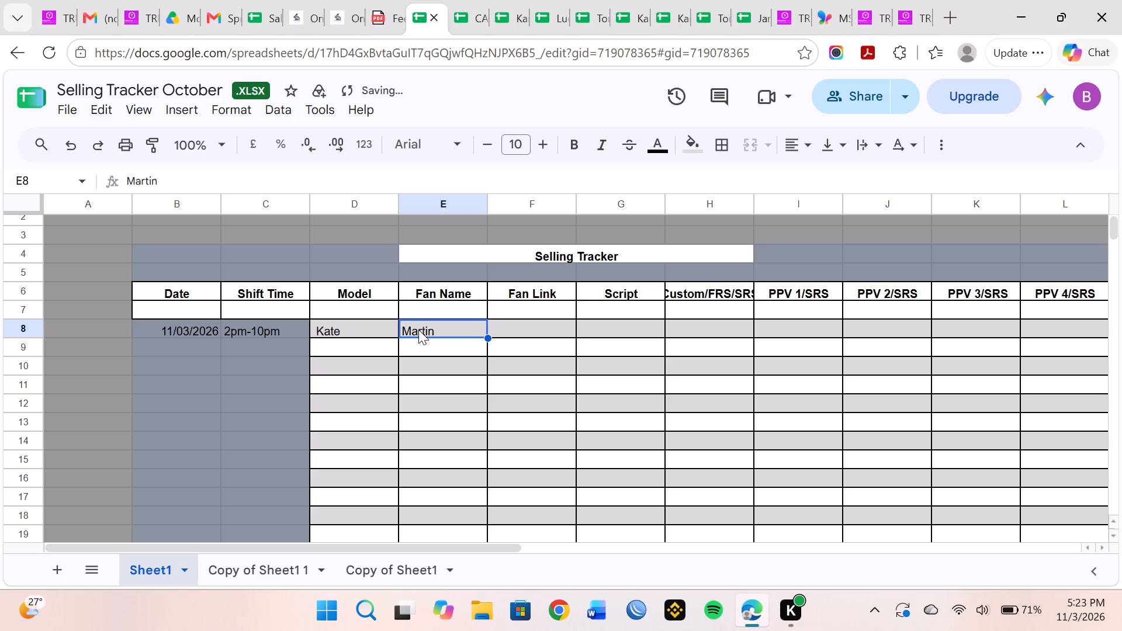
{"action": "key", "text": "BackSpace"}
{"action": "left_click", "coordinate": [354, 324]}
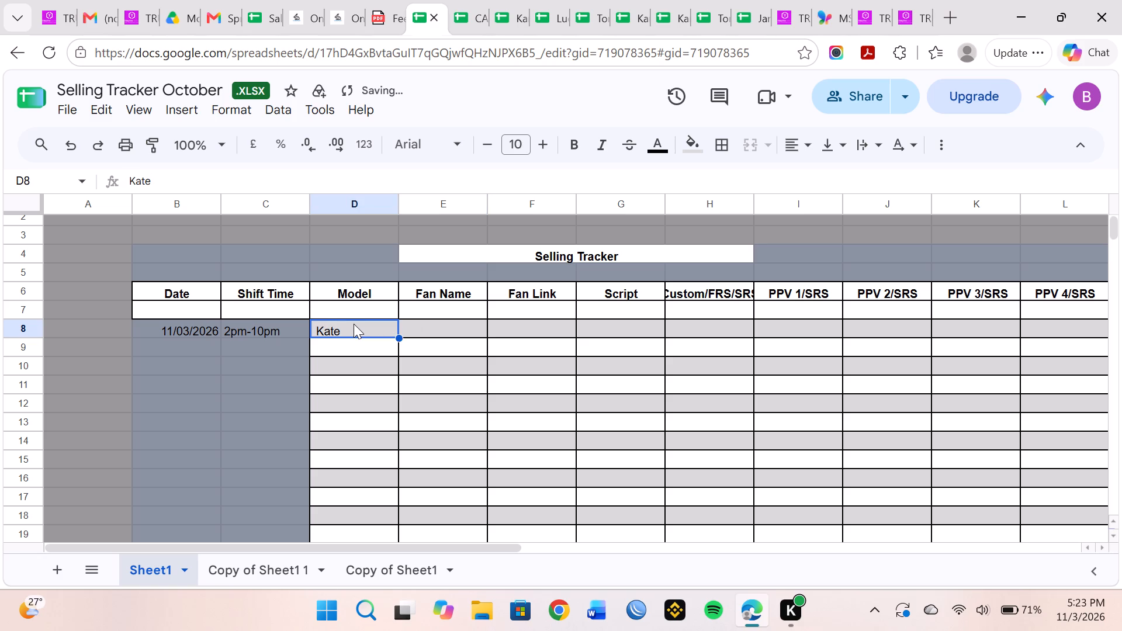
{"action": "key", "text": "BackSpace"}
{"action": "left_click", "coordinate": [279, 335]}
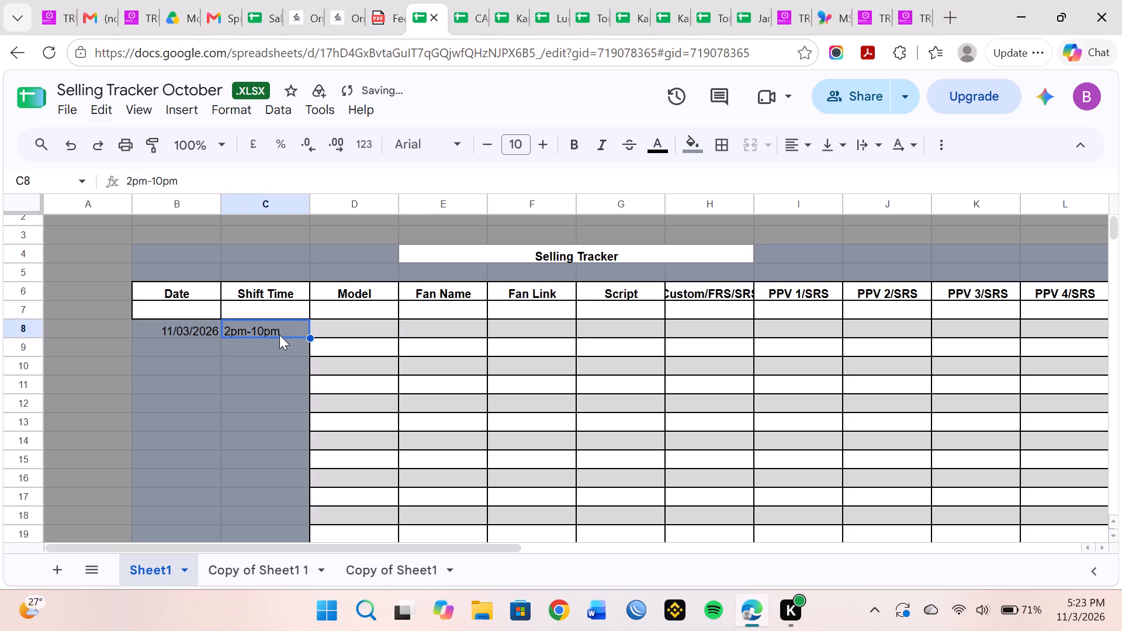
{"action": "key", "text": "BackSpace"}
{"action": "left_click", "coordinate": [205, 334]}
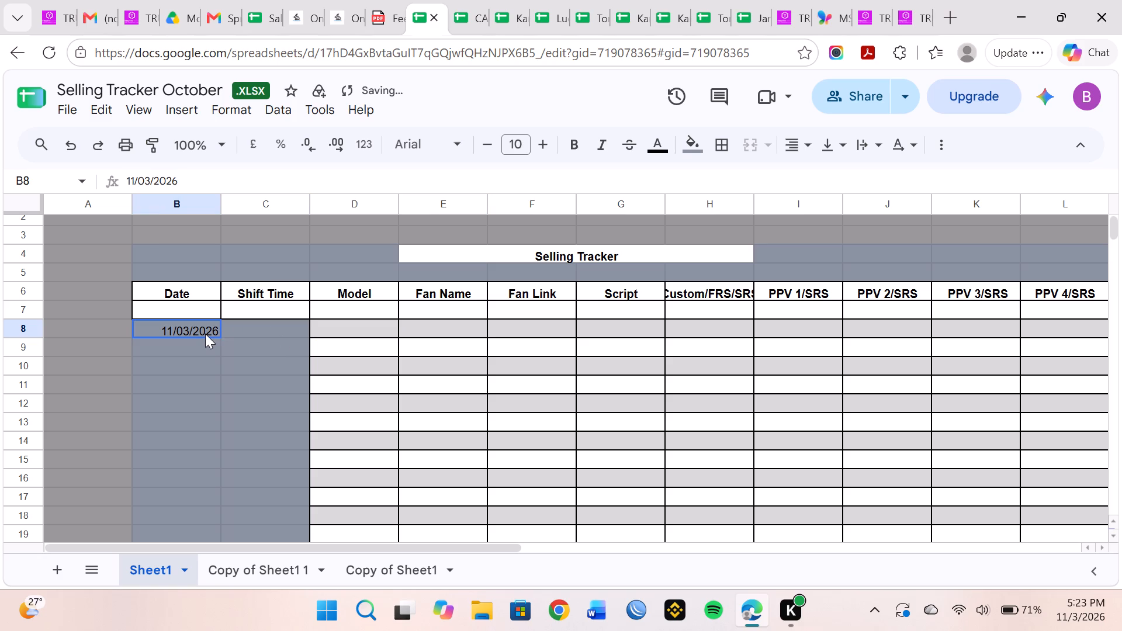
{"action": "key", "text": "BackSpace"}
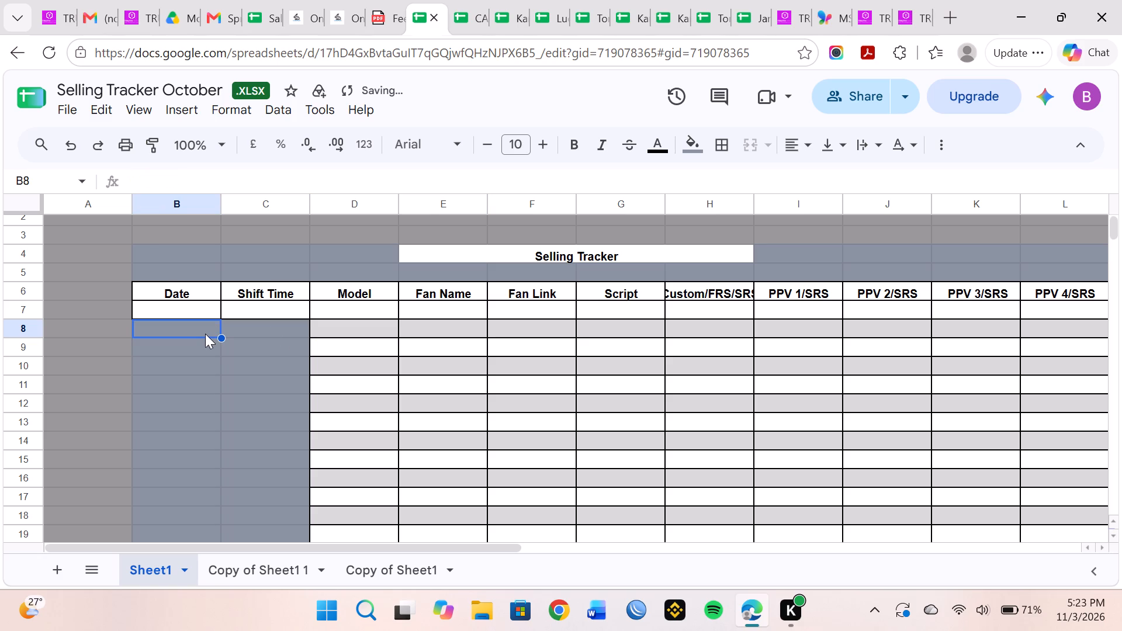
Review the entries on Sheet1, Copy of Sheet1 1 and Copy of Sheet1.
{"action": "left_click", "coordinate": [235, 569]}
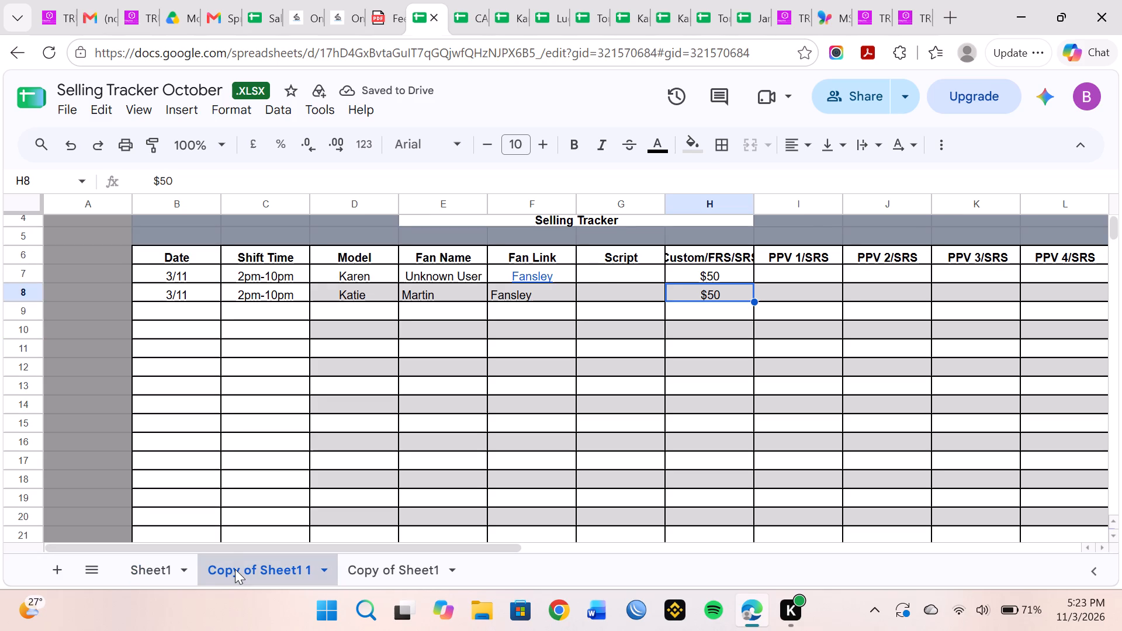
{"action": "left_click", "coordinate": [167, 580]}
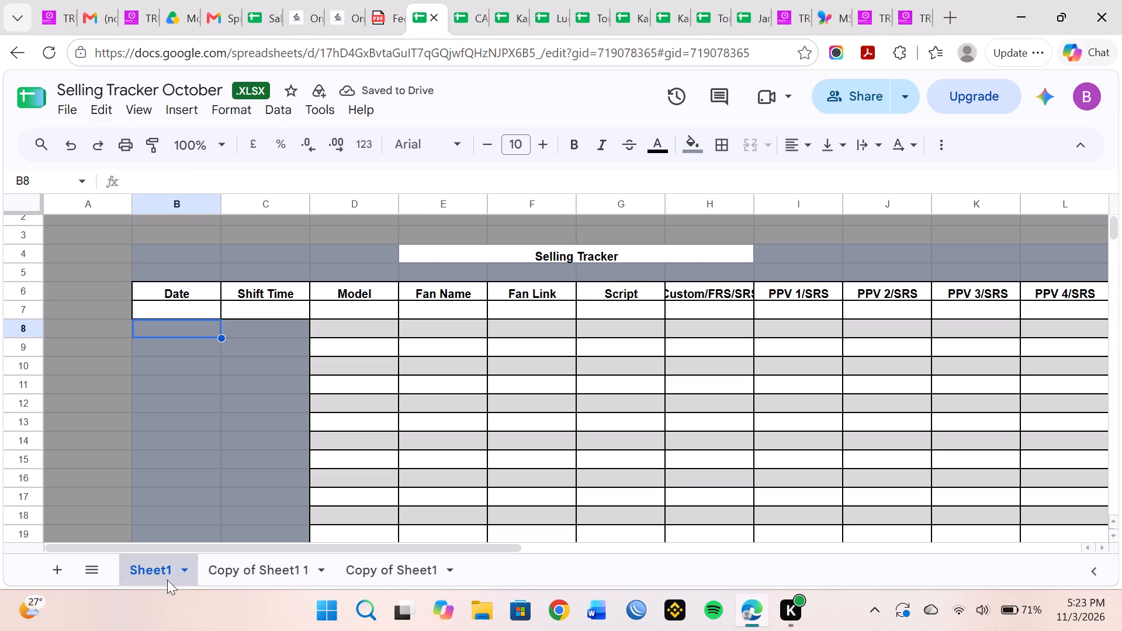
{"action": "left_click", "coordinate": [212, 573]}
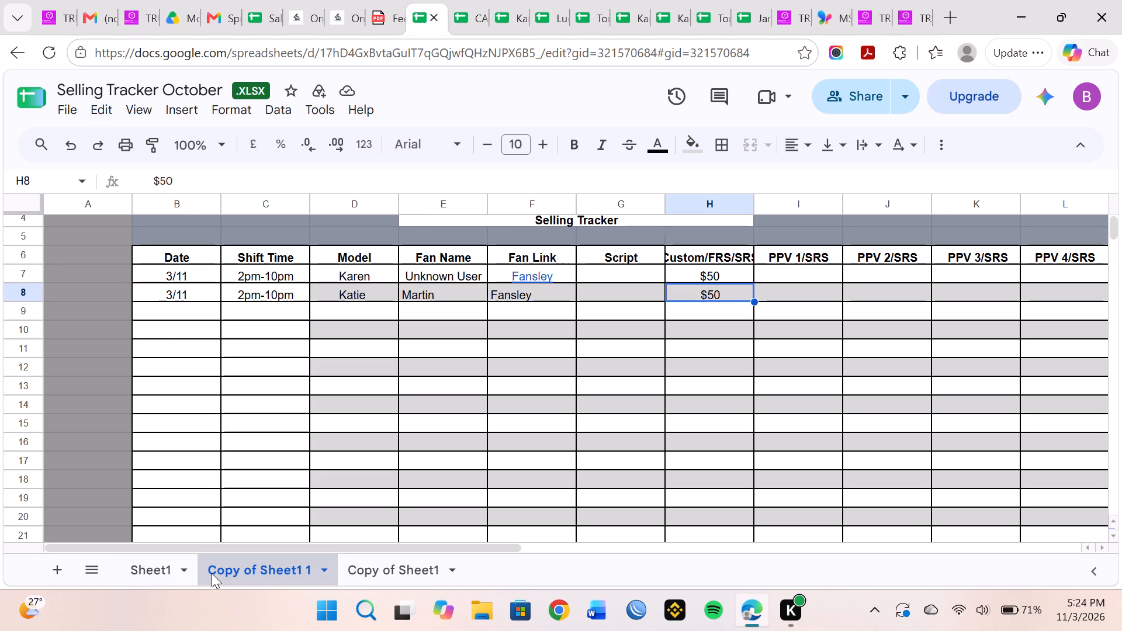
{"action": "left_click", "coordinate": [497, 293]}
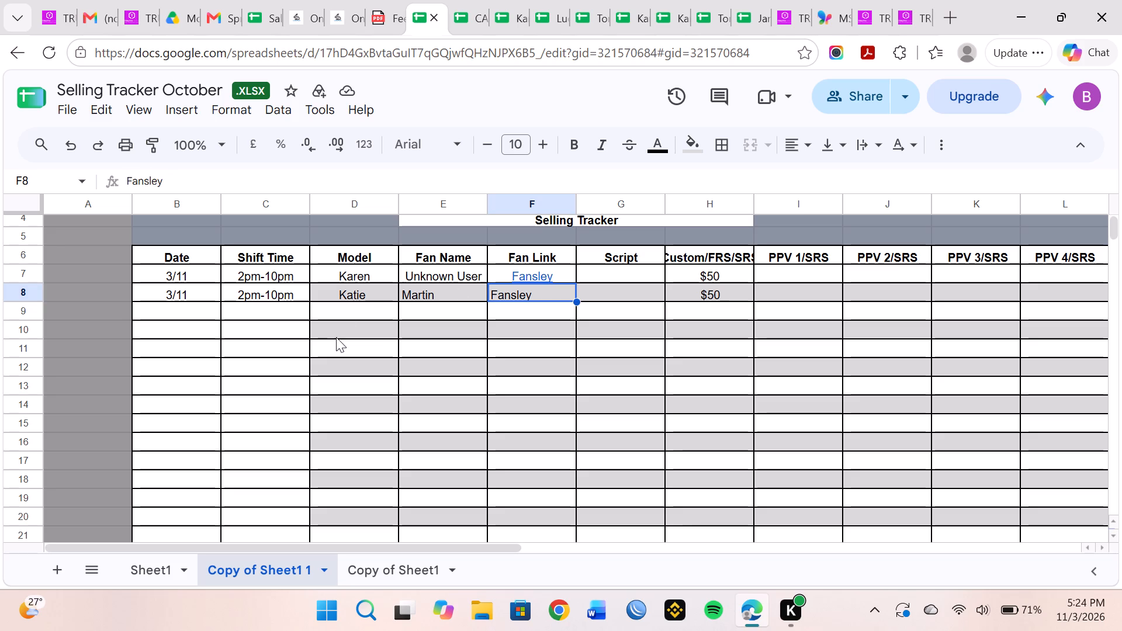
{"action": "scroll", "coordinate": [318, 328], "scroll_direction": "up", "scroll_amount": 1}
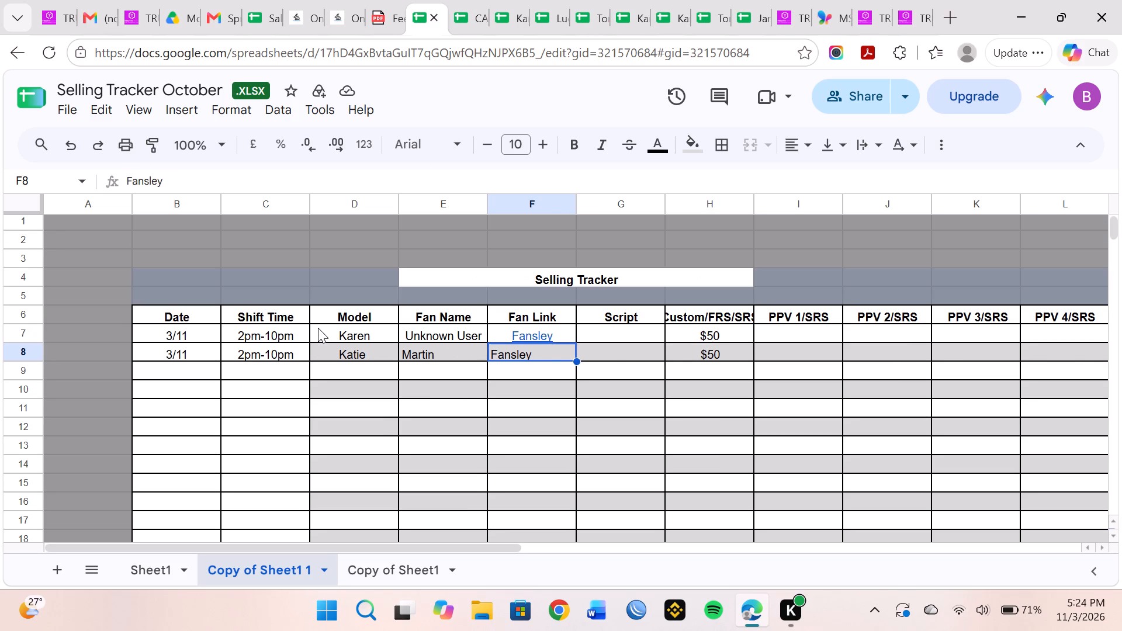
{"action": "scroll", "coordinate": [318, 328], "scroll_direction": "down", "scroll_amount": 2}
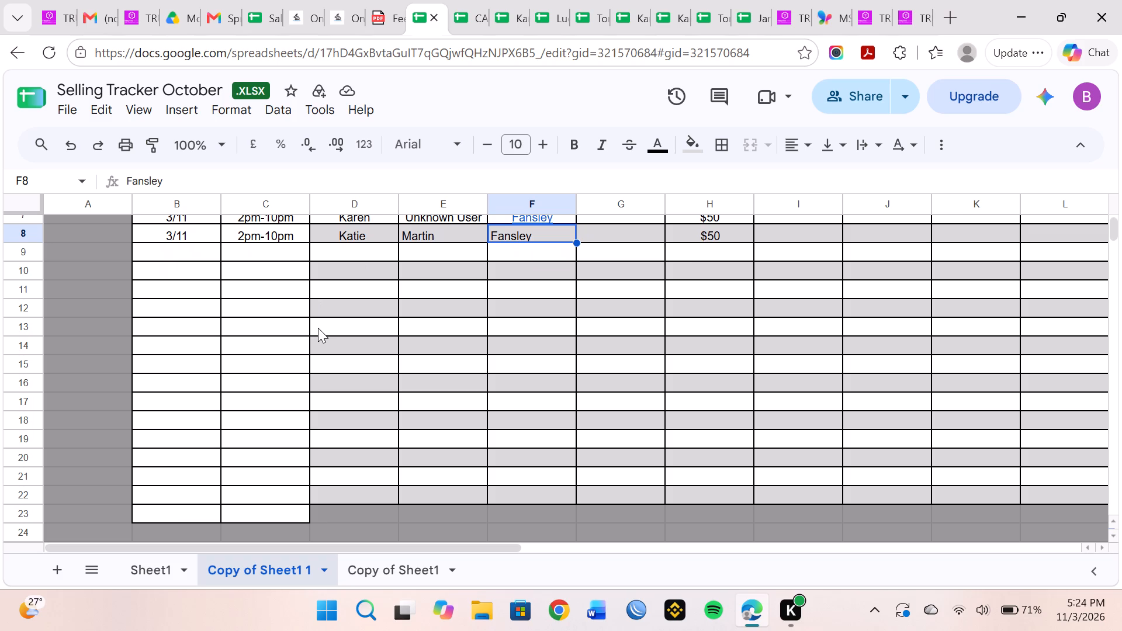
{"action": "left_click", "coordinate": [392, 581]}
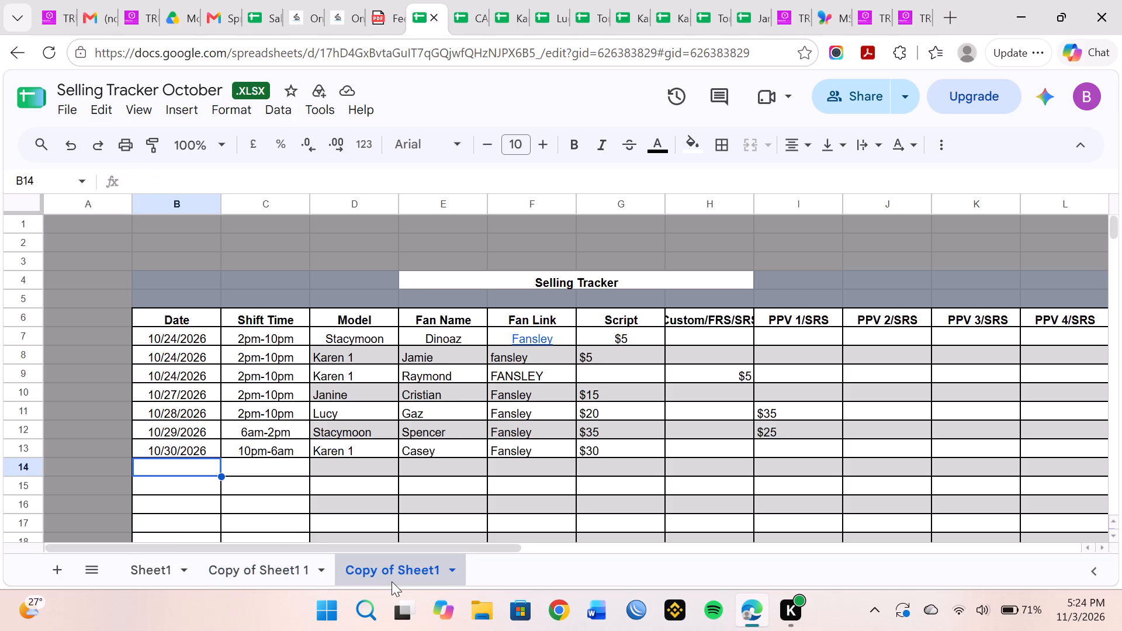
{"action": "left_click", "coordinate": [291, 573]}
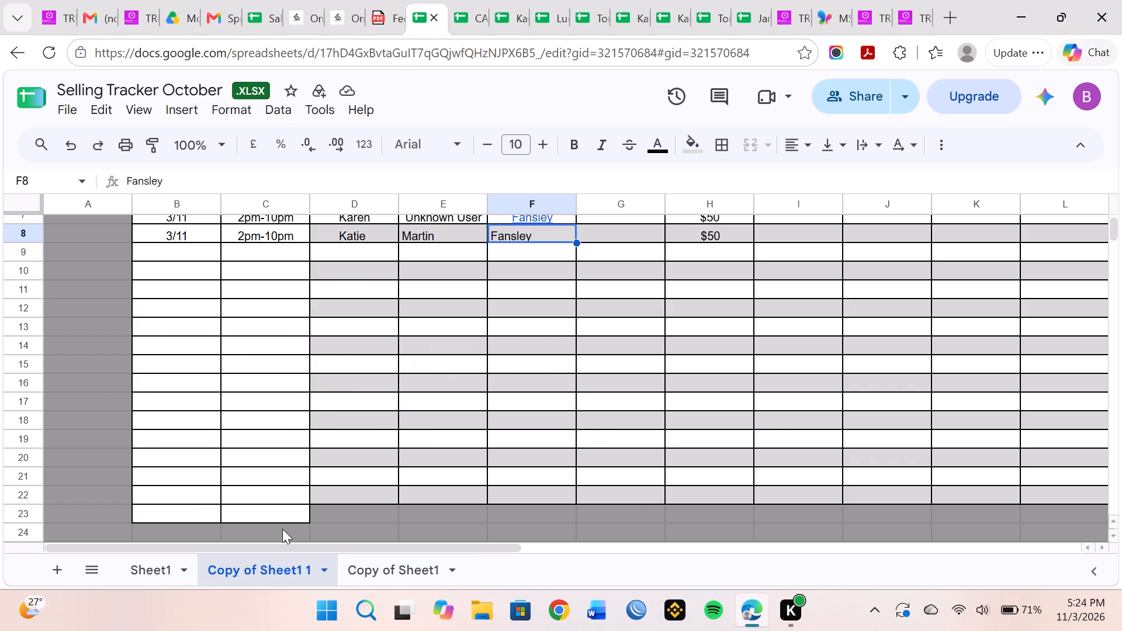
{"action": "scroll", "coordinate": [278, 365], "scroll_direction": "up", "scroll_amount": 2}
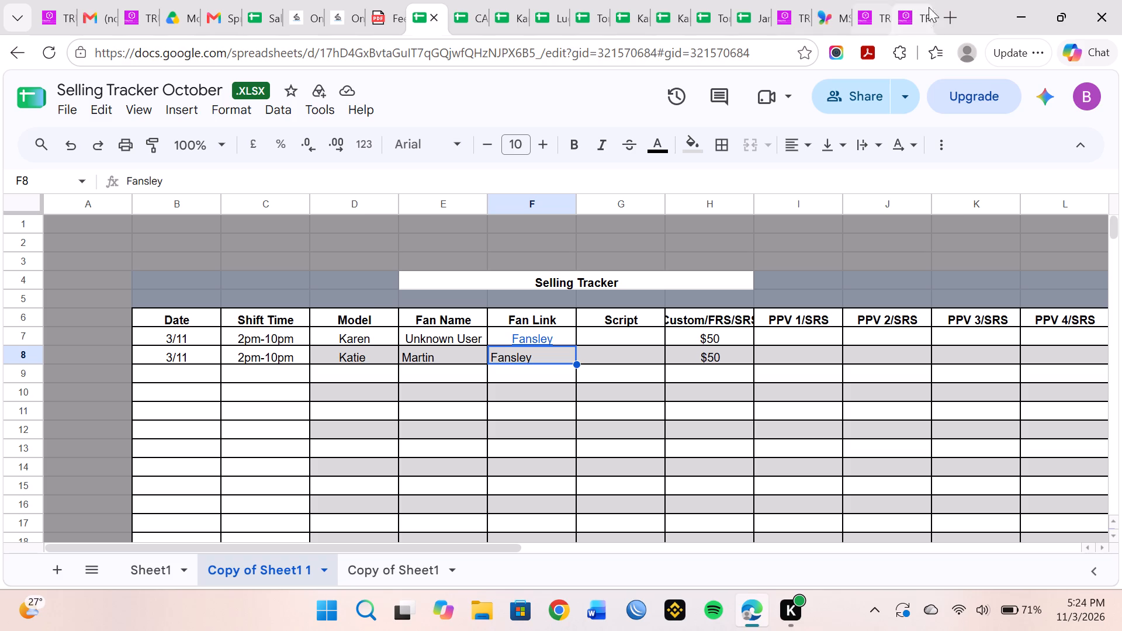
Open a new browser tab.
{"action": "left_click", "coordinate": [946, 15]}
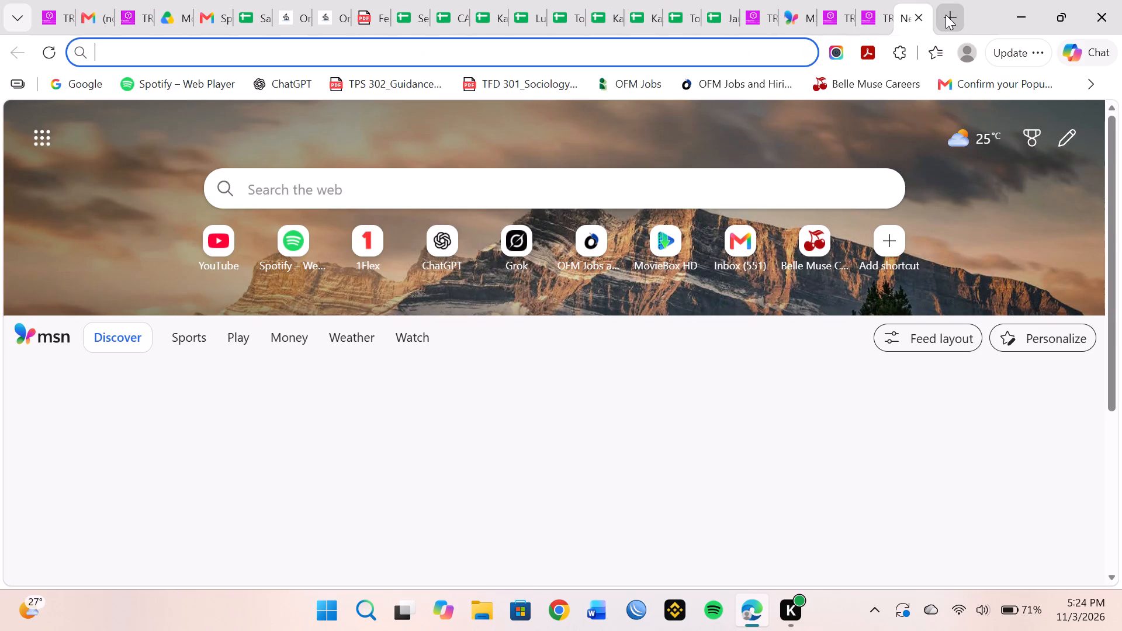